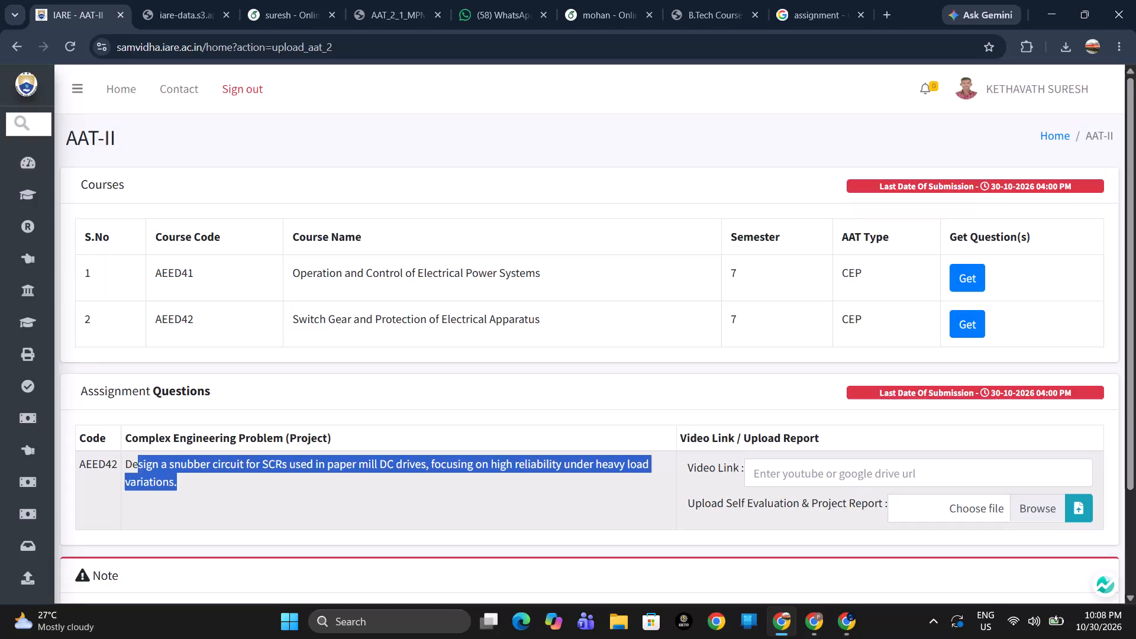
key(ctrl+c)
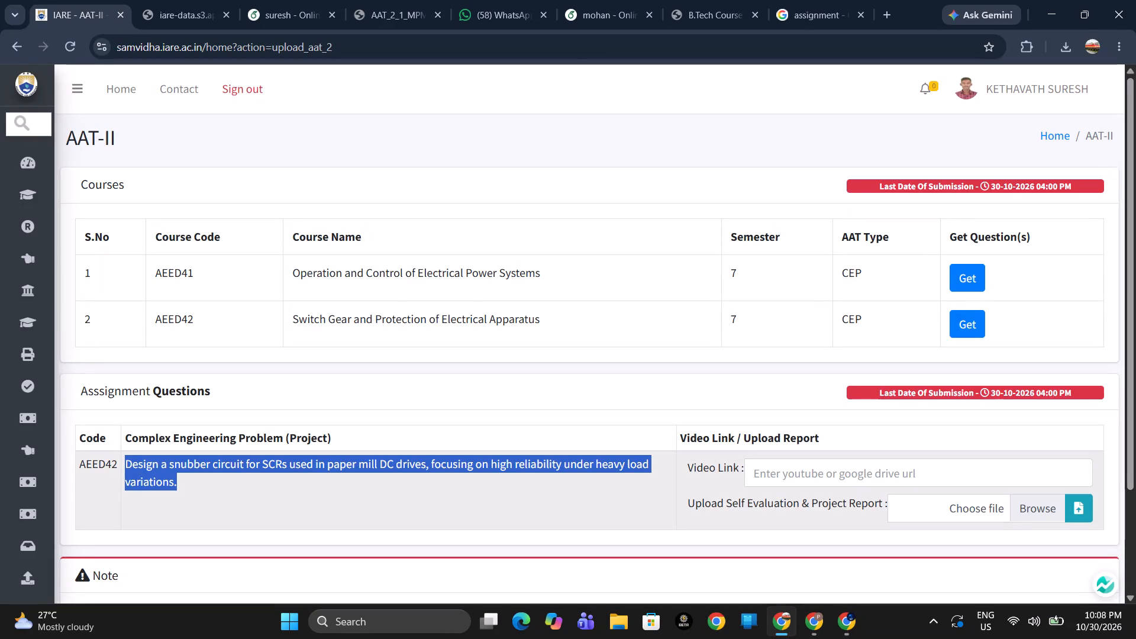
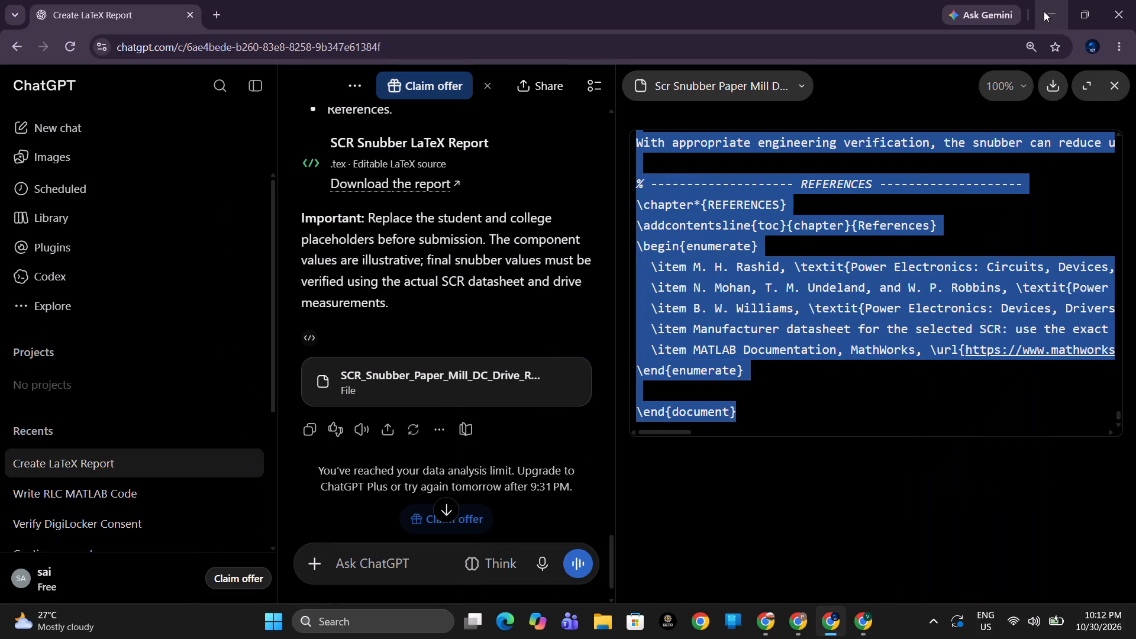
click(1044, 11)
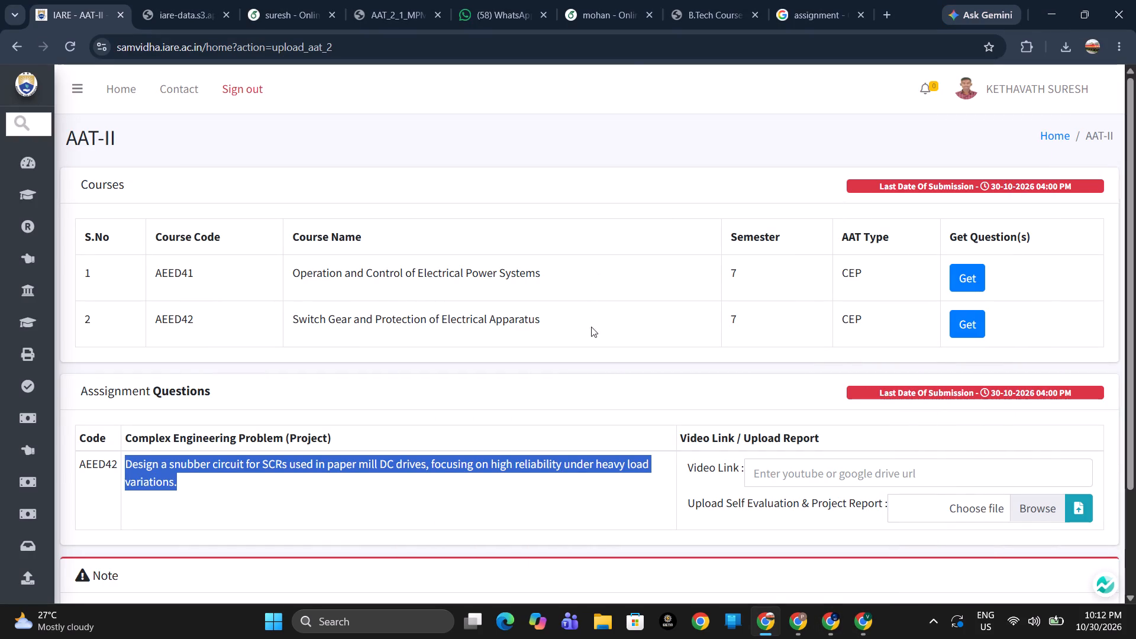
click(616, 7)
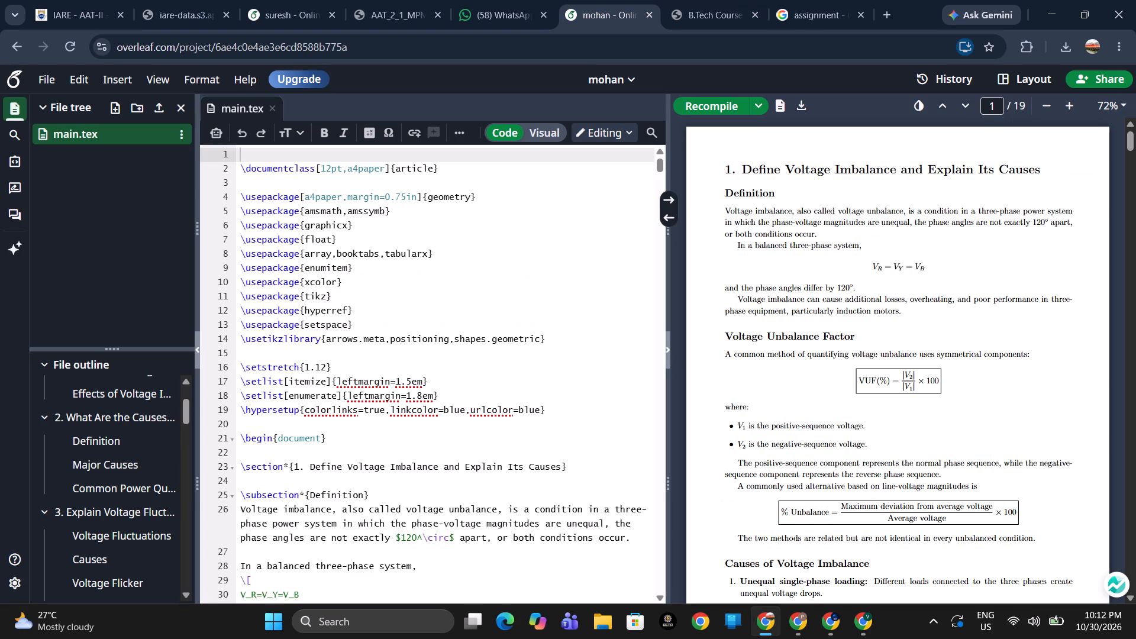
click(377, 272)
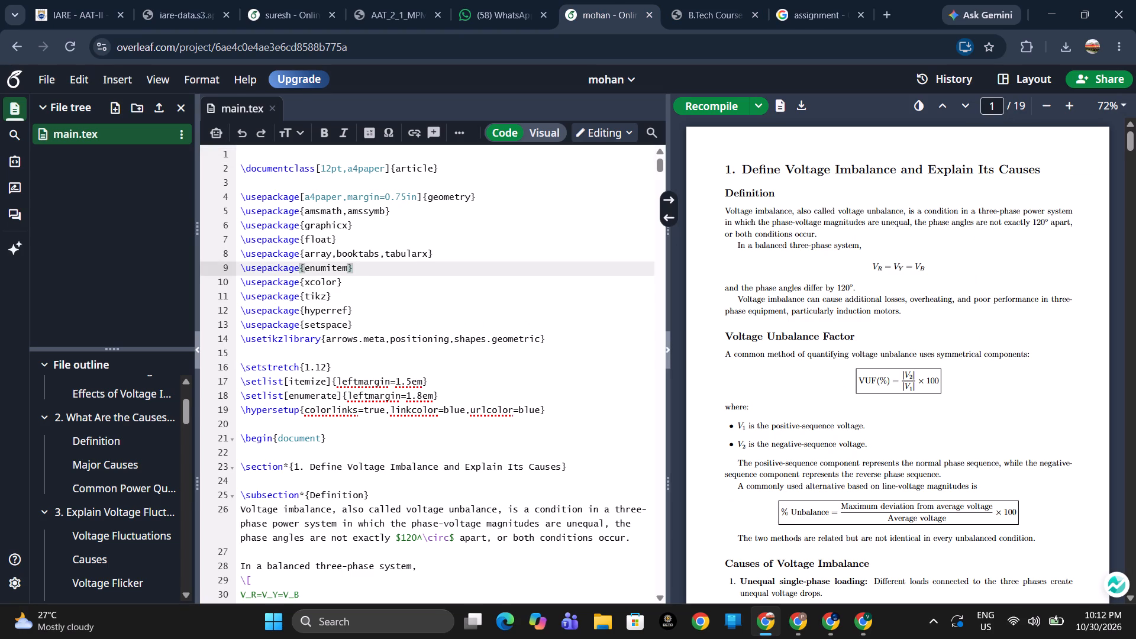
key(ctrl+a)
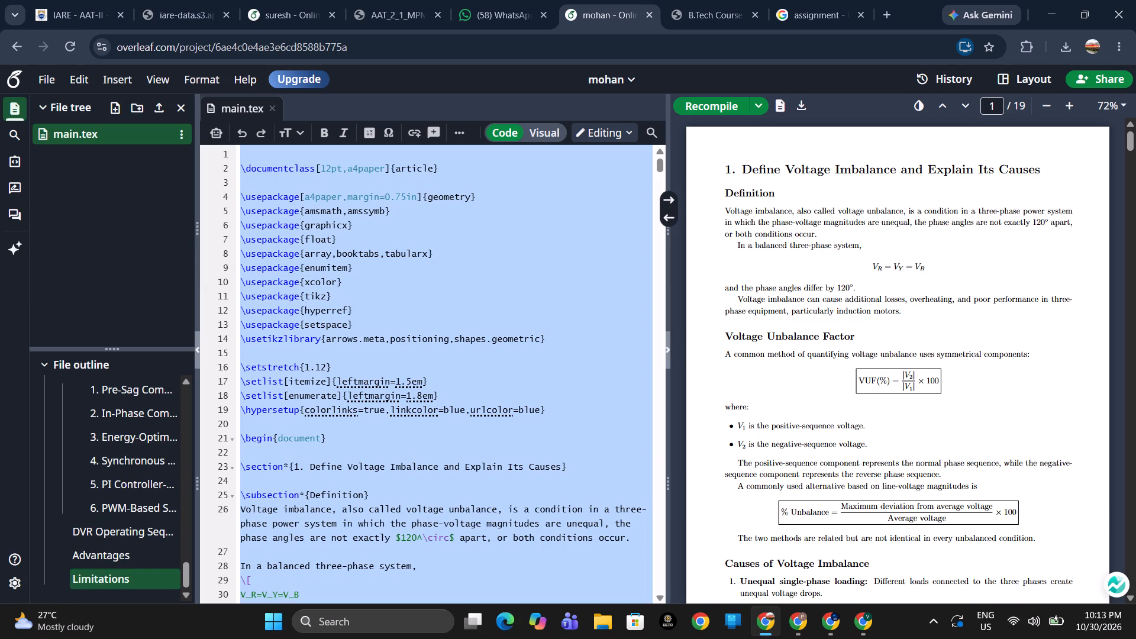
Replace all of main.tex in the Overleaf project suresh with the copied snubber report source and recompile it.
click(276, 0)
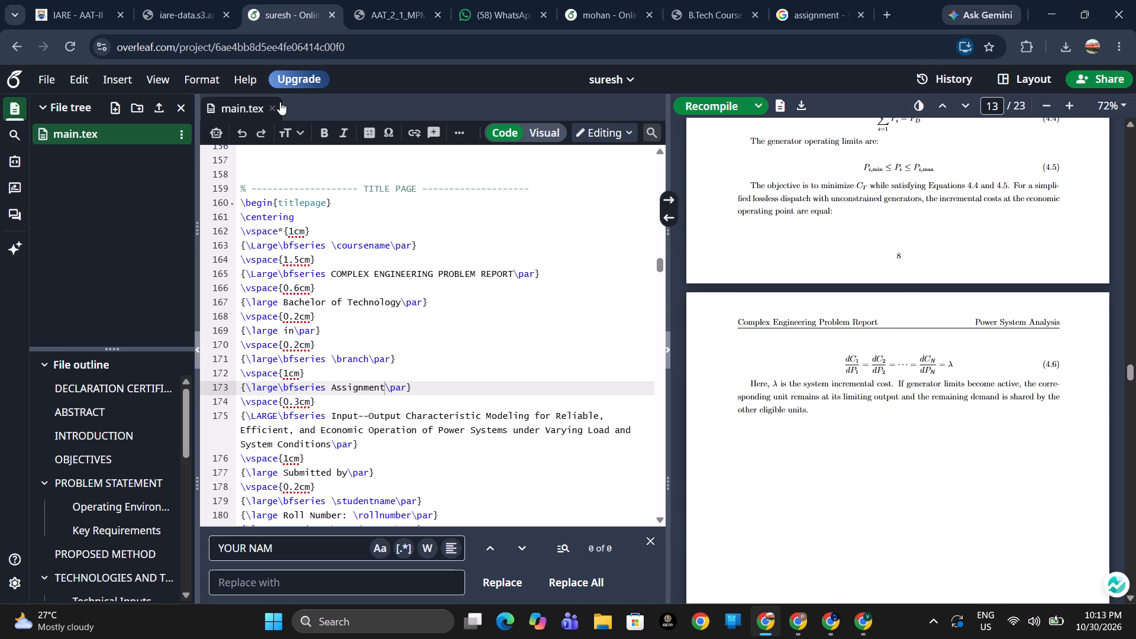
click(654, 542)
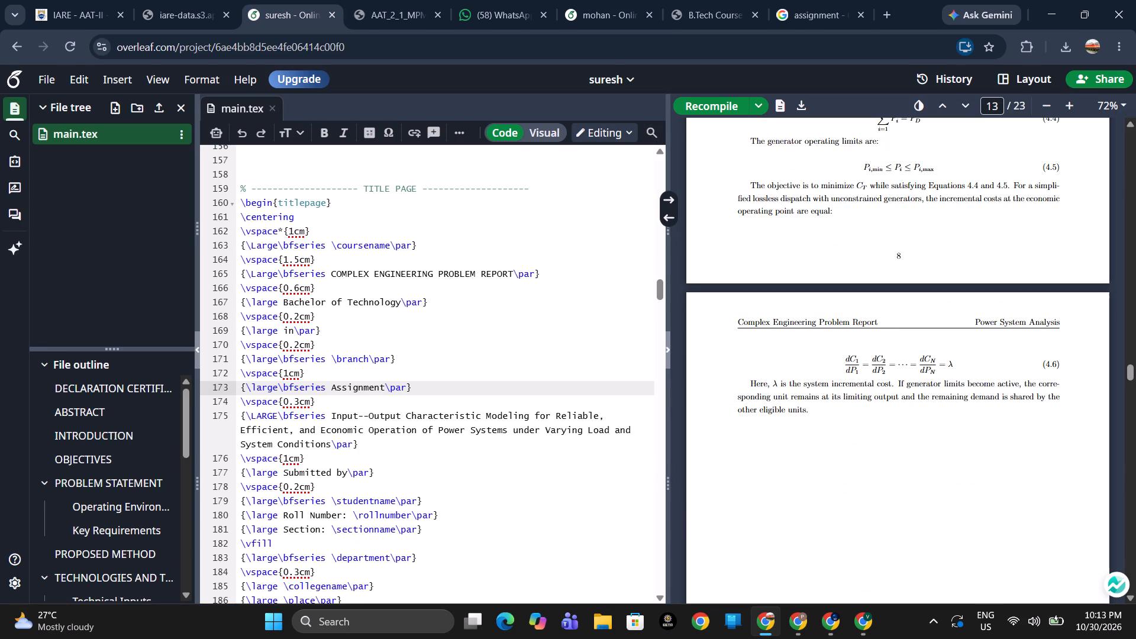
click(522, 417)
key(ctrl+a)
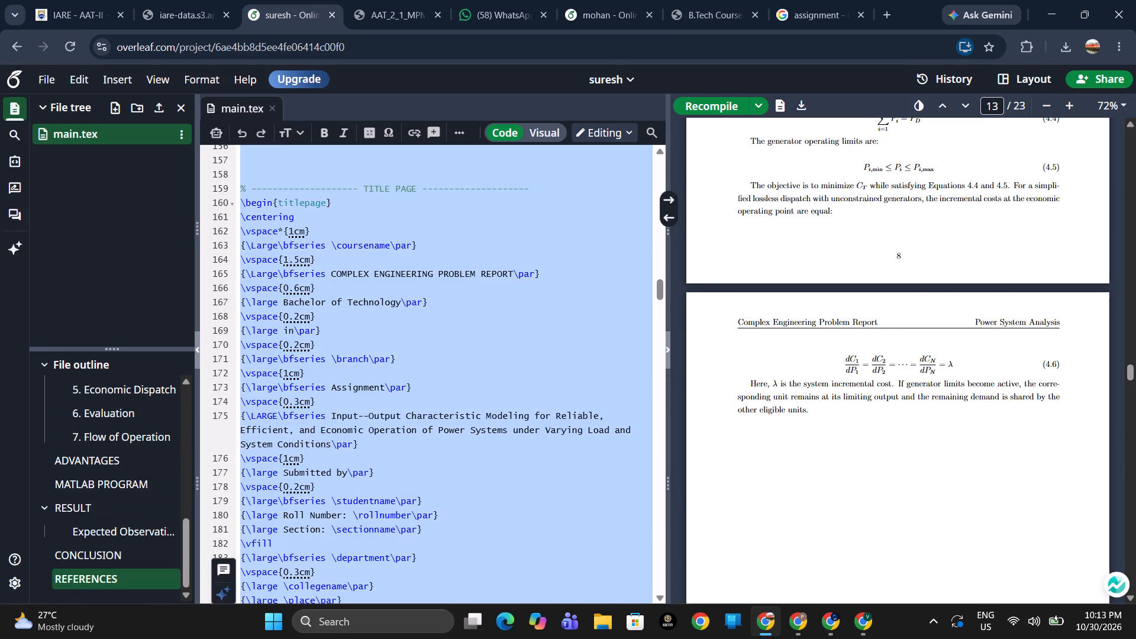
key(ctrl+v)
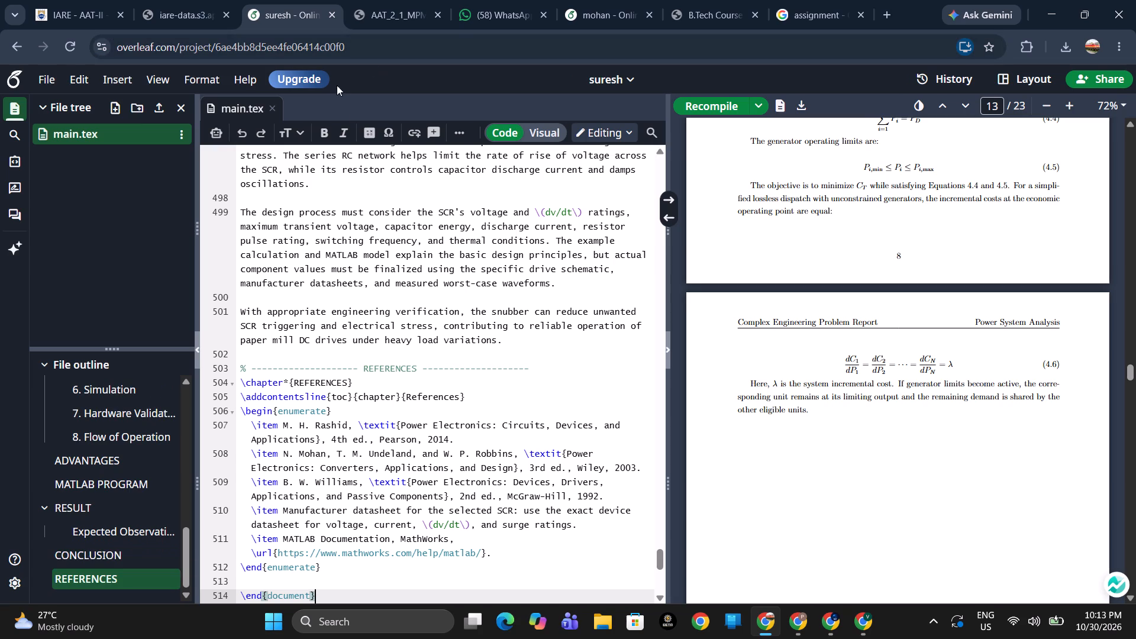
click(713, 104)
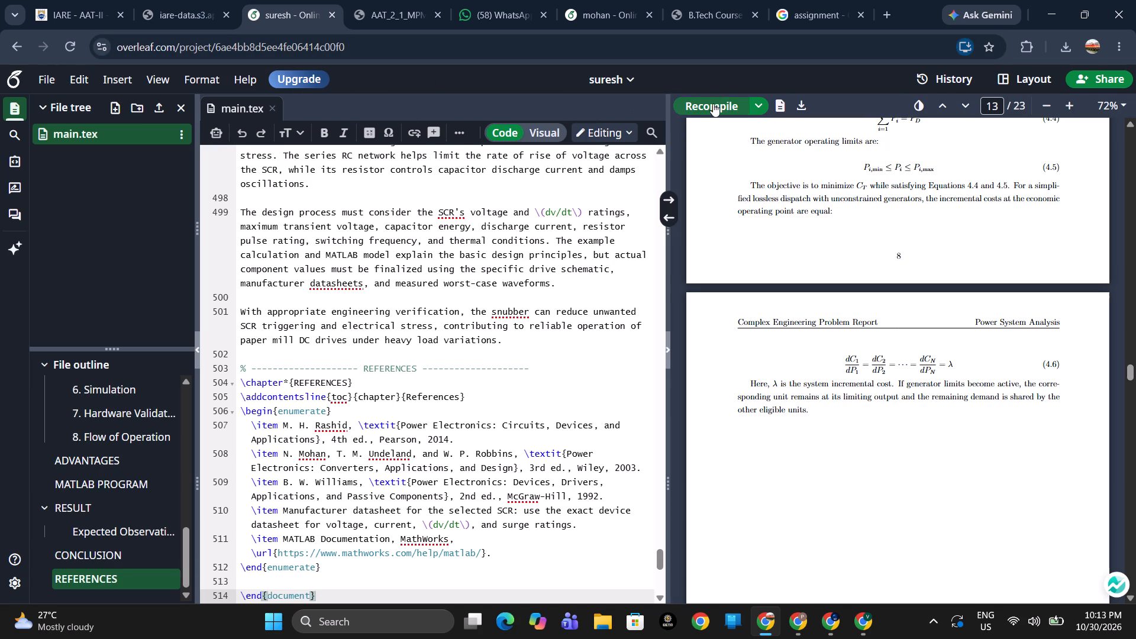
Copy the student name placeholder from the compiled self-assessment form and search the main.tex source for "YOUR NAM".
scroll(869, 247, up, 10)
scroll(869, 247, up, 13)
scroll(869, 247, up, 11)
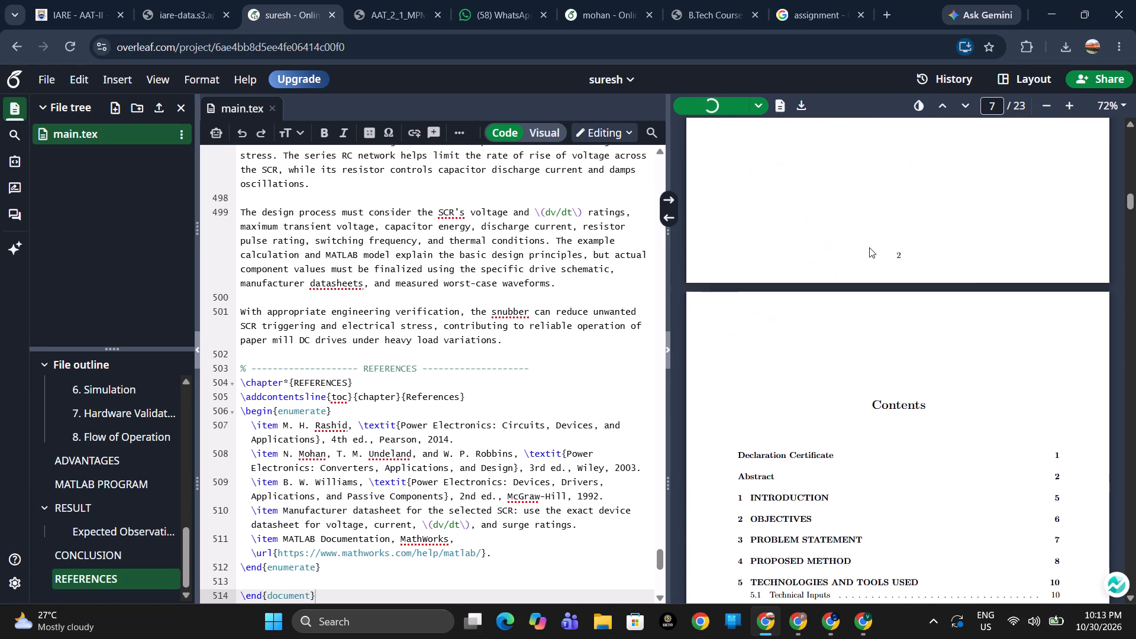
scroll(869, 247, up, 20)
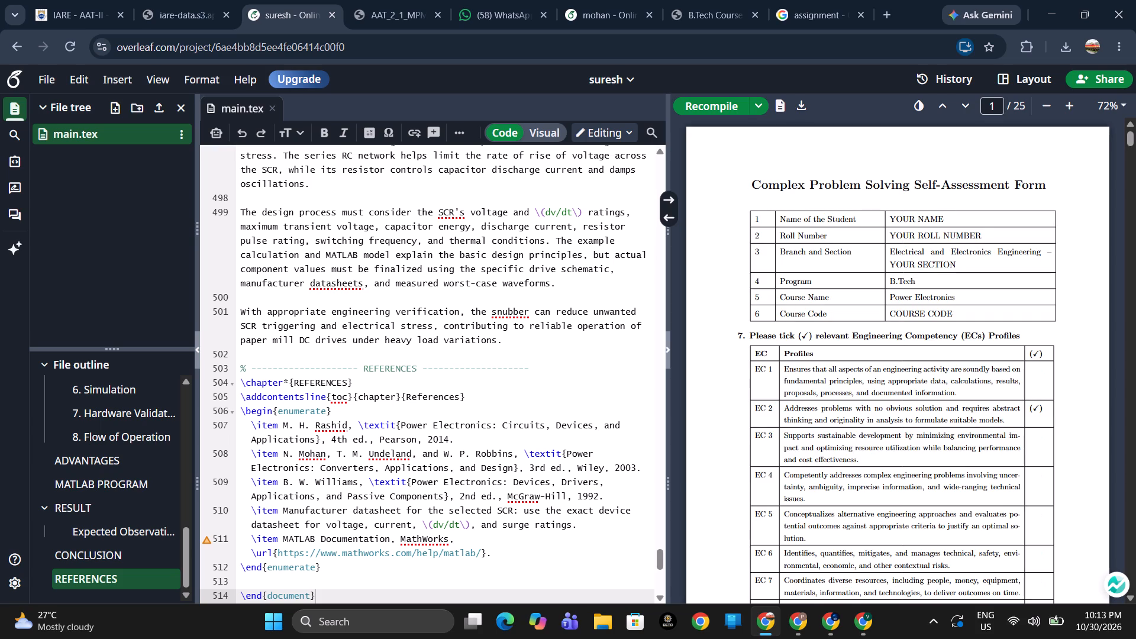
double_click(932, 215)
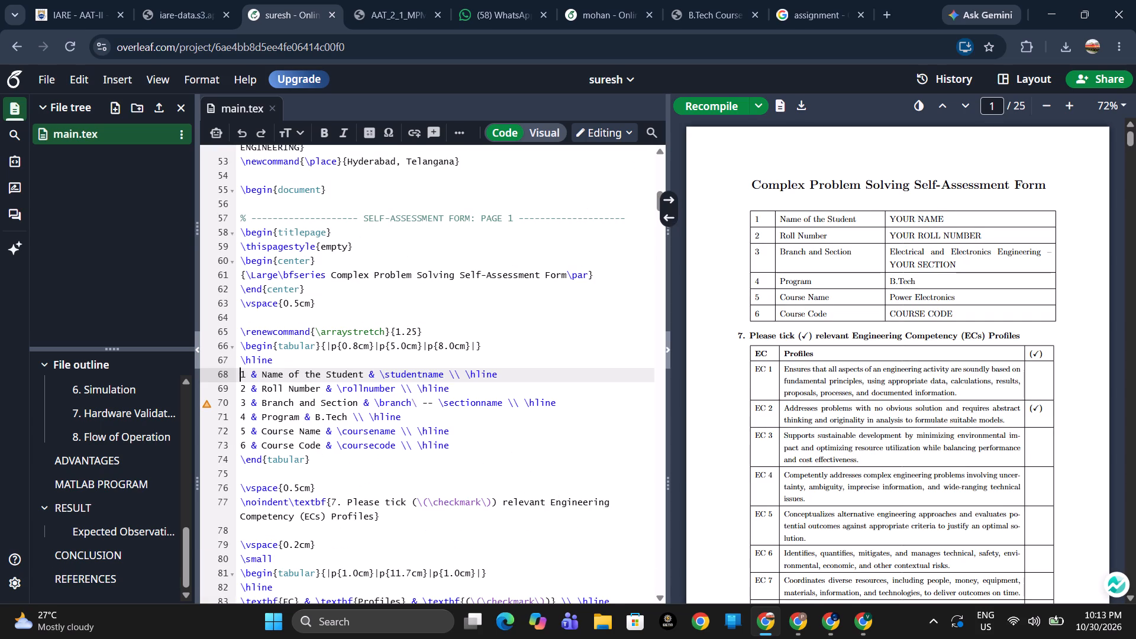
scroll(419, 421, down, 3)
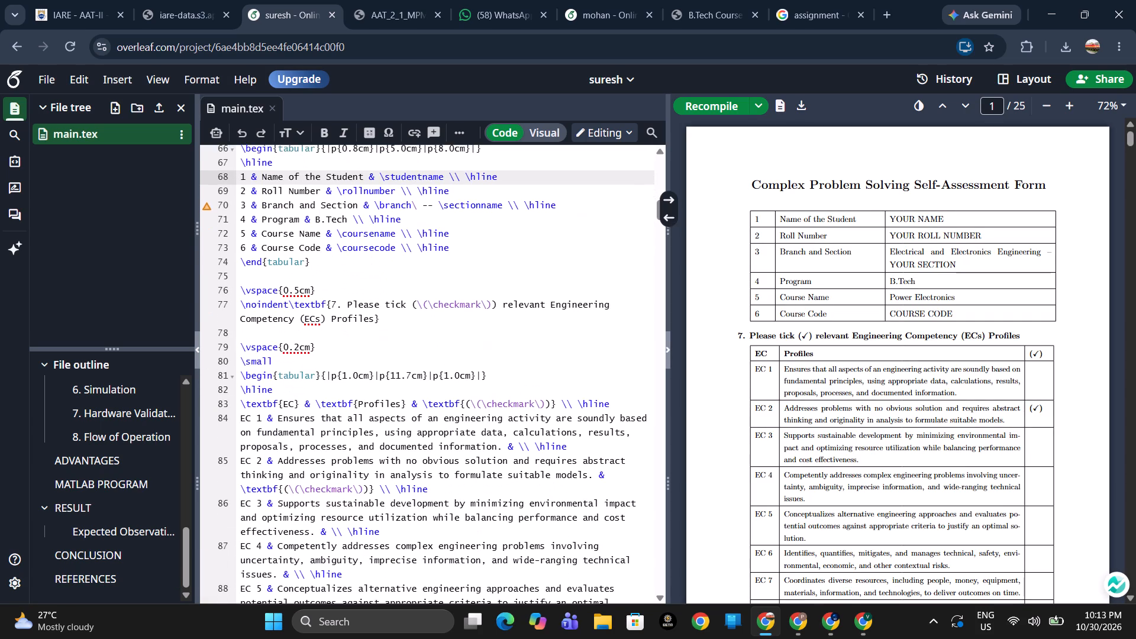
drag(945, 221, 906, 219)
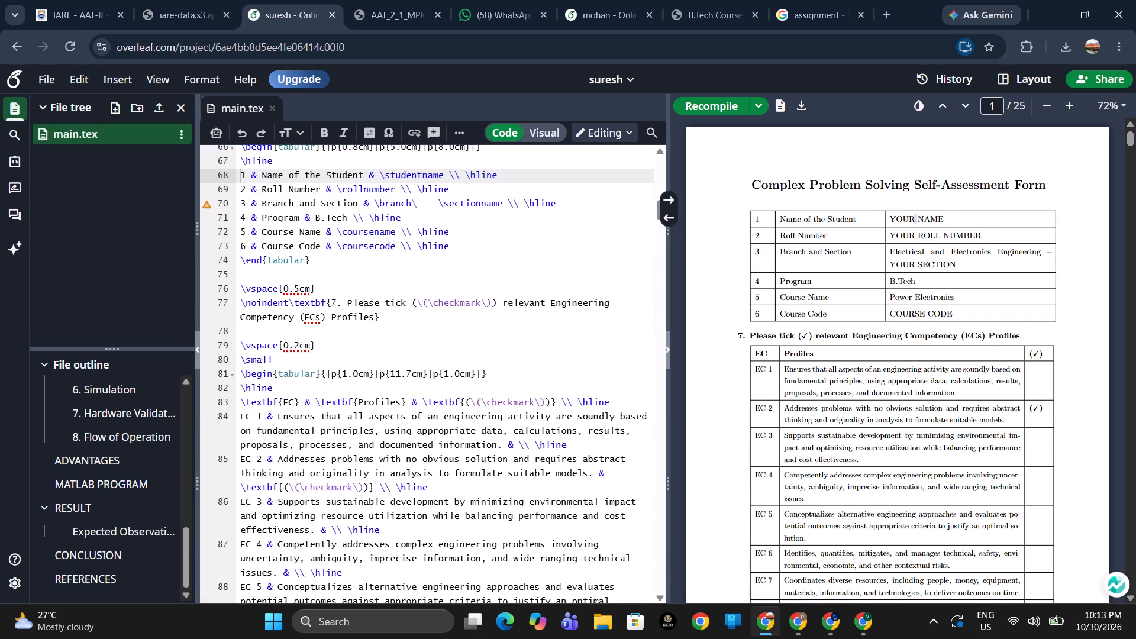
drag(906, 219, 892, 219)
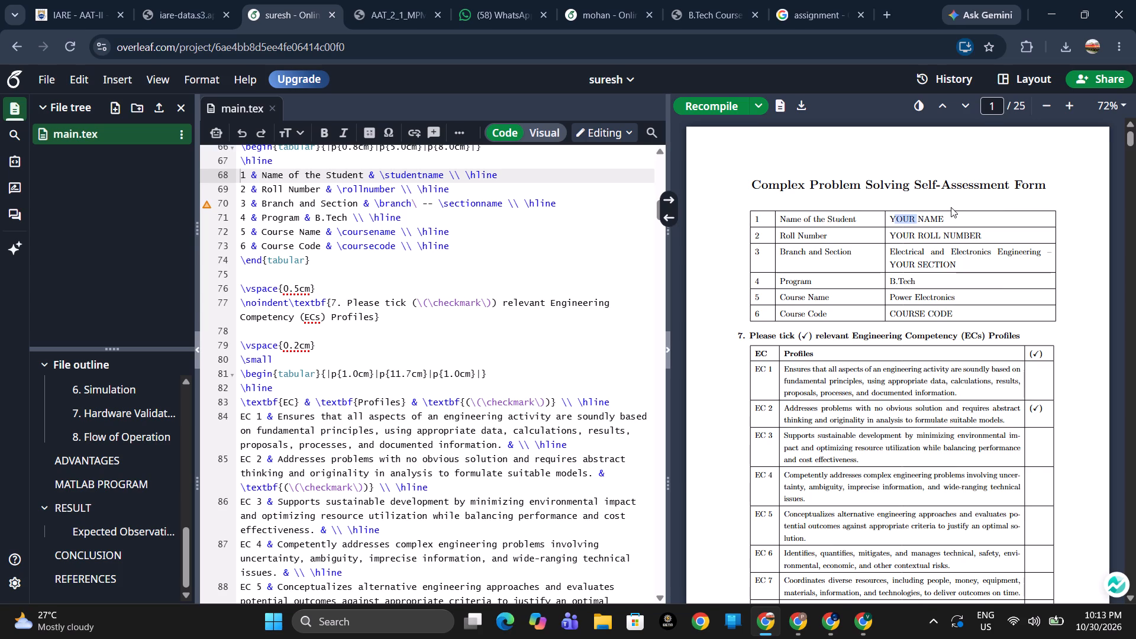
drag(952, 217, 893, 217)
drag(893, 217, 889, 217)
key(ctrl+c)
click(540, 403)
key(ctrl+f)
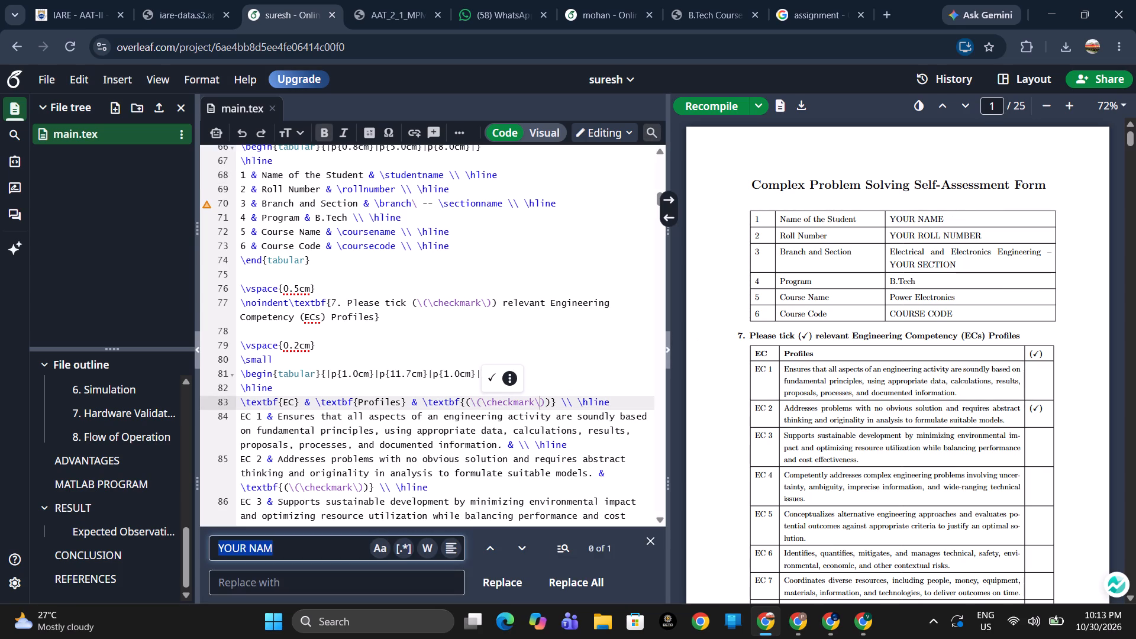
click(309, 558)
click(306, 588)
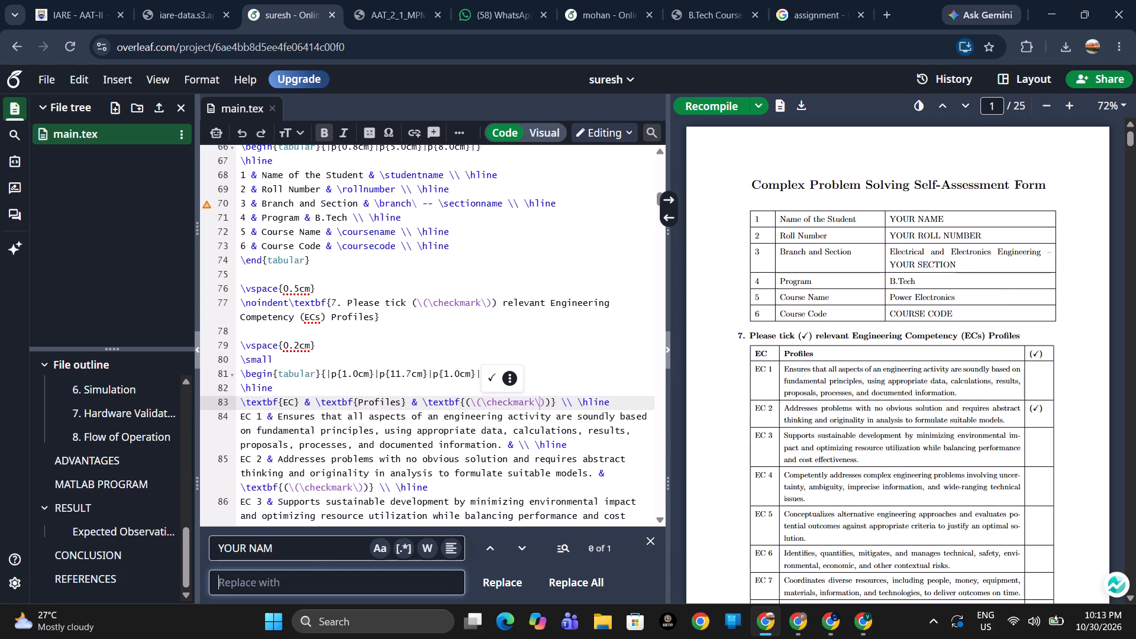
click(307, 550)
key(Return)
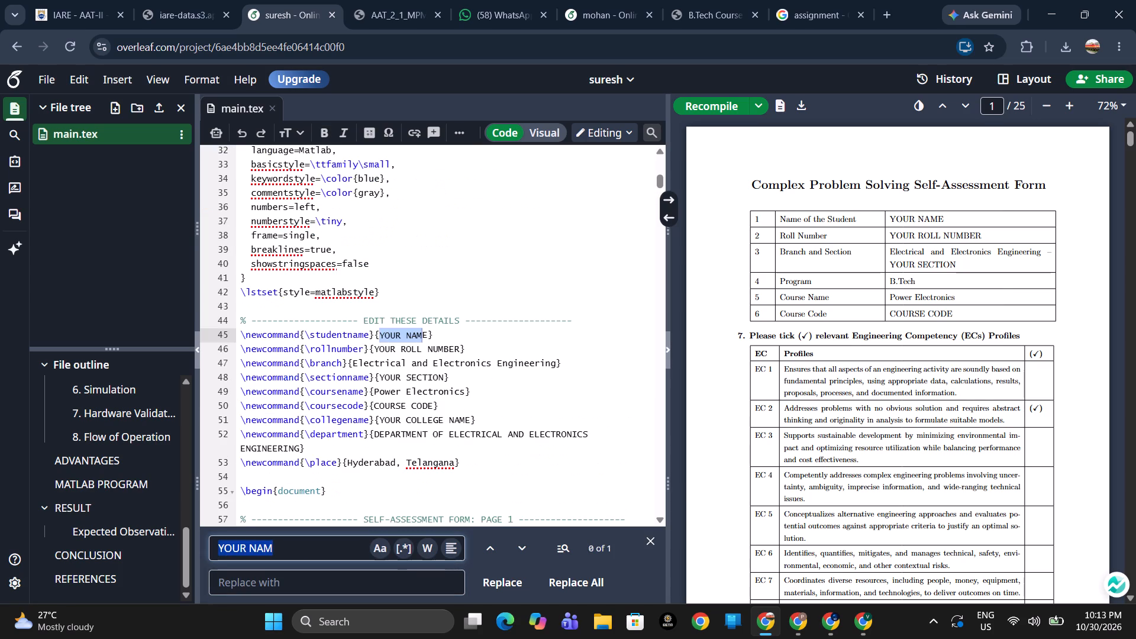
Replace the YOUR NAME placeholder in the studentname command with the student's name in capitals.
click(426, 337)
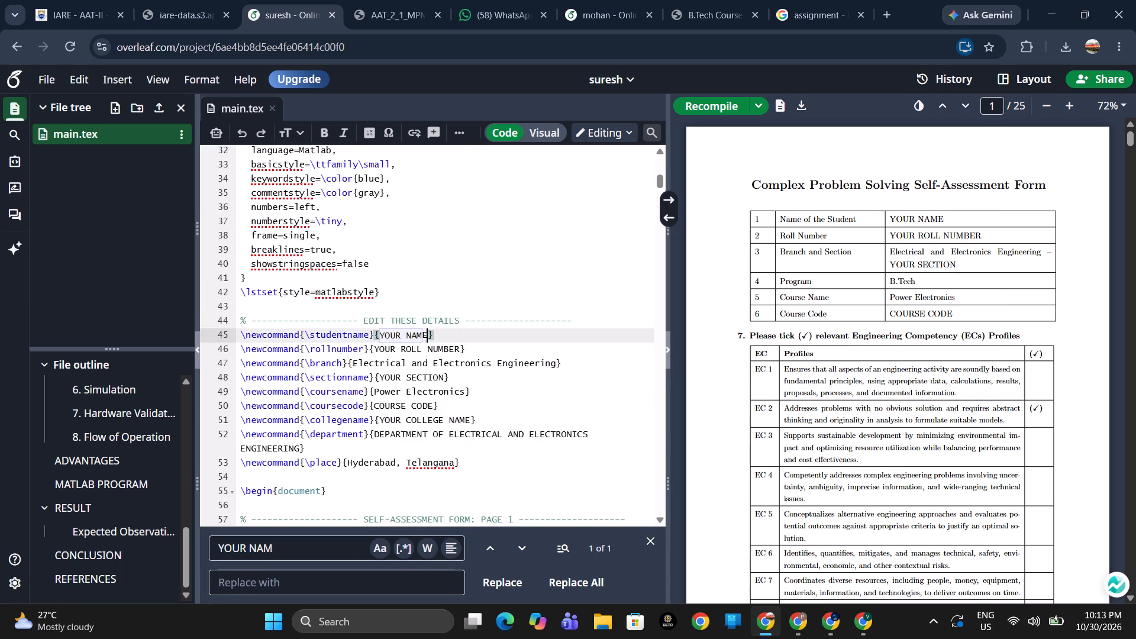
key(BackSpace)
key(BackSpace)
key(BackSpace)
key(BackSpace)
key(BackSpace)
key(BackSpace)
key(BackSpace)
key(BackSpace)
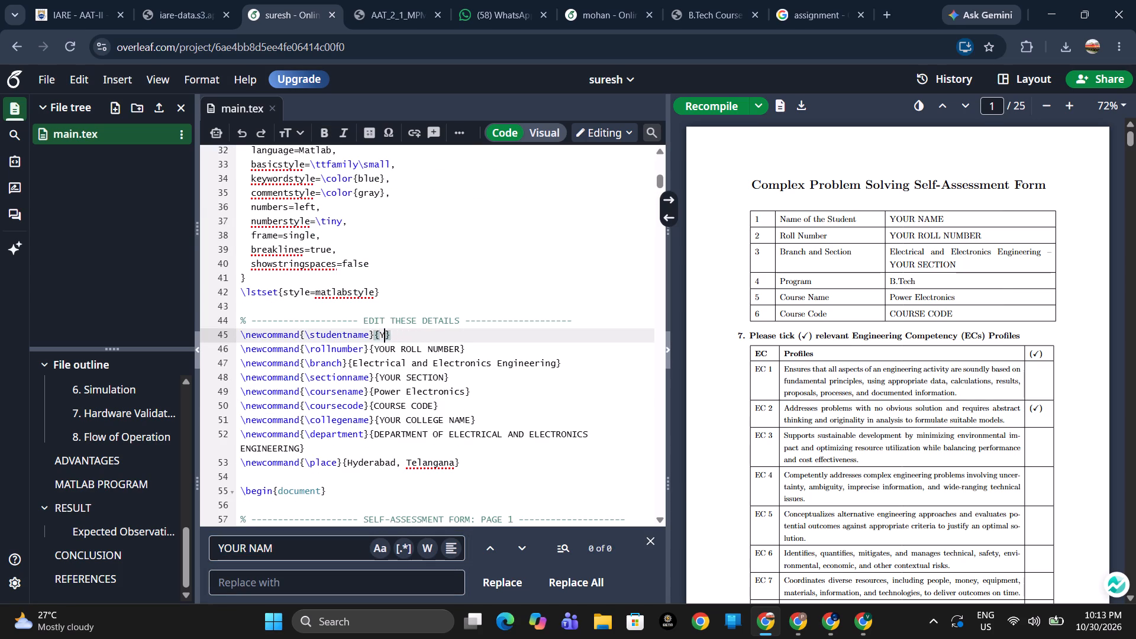
key(BackSpace)
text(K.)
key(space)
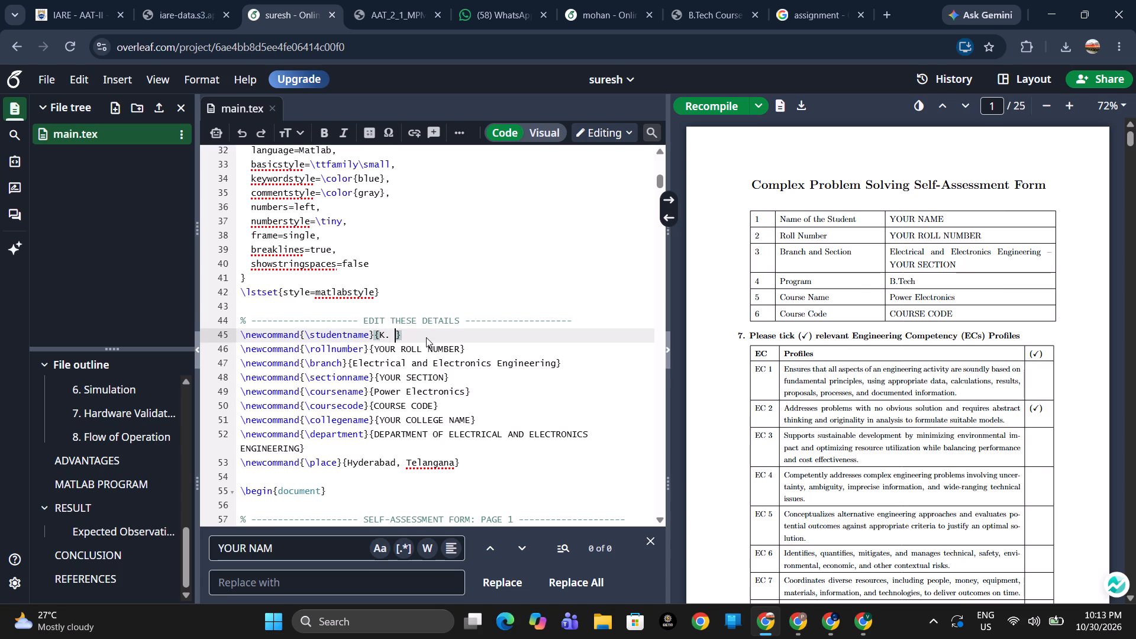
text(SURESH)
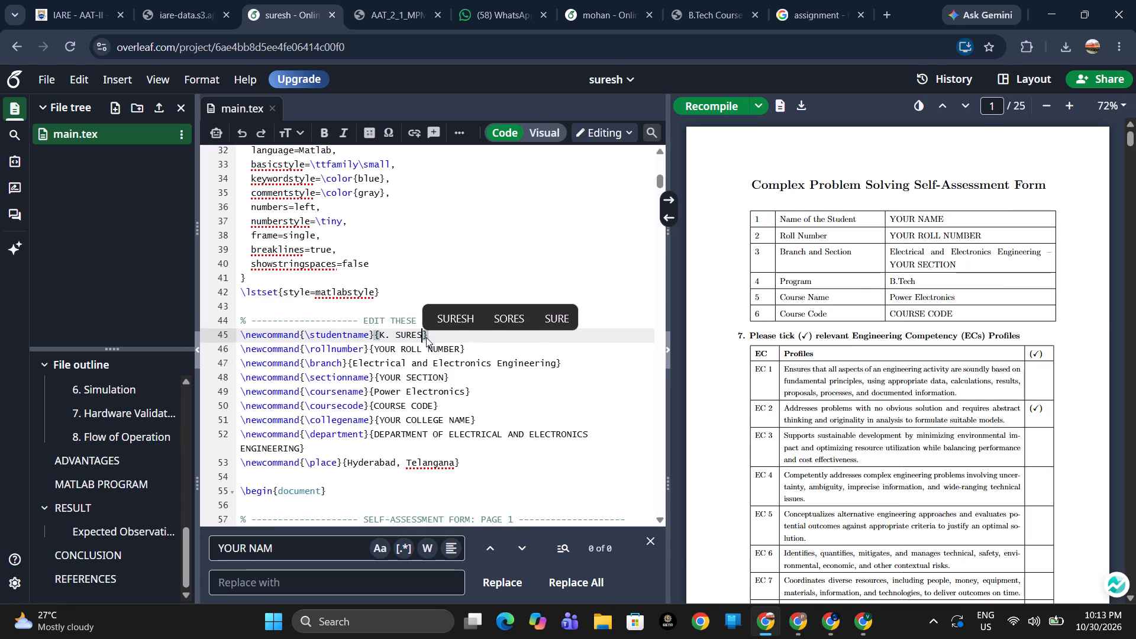
Replace the YOUR SECTION placeholder in the sectionname command with A.
click(443, 377)
key(BackSpace)
key(BackSpace)
key(BackSpace)
key(BackSpace)
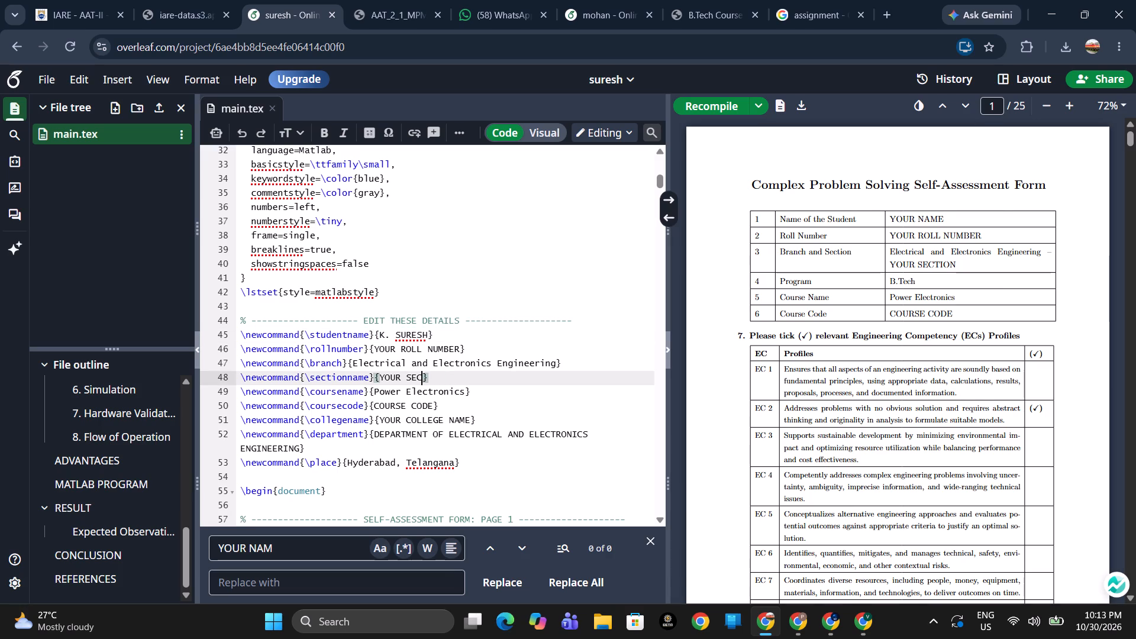
key(BackSpace)
key(BackSpace)
key(BackSpace)
key(BackSpace)
key(BackSpace)
key(BackSpace)
key(BackSpace)
key(BackSpace)
key(a)
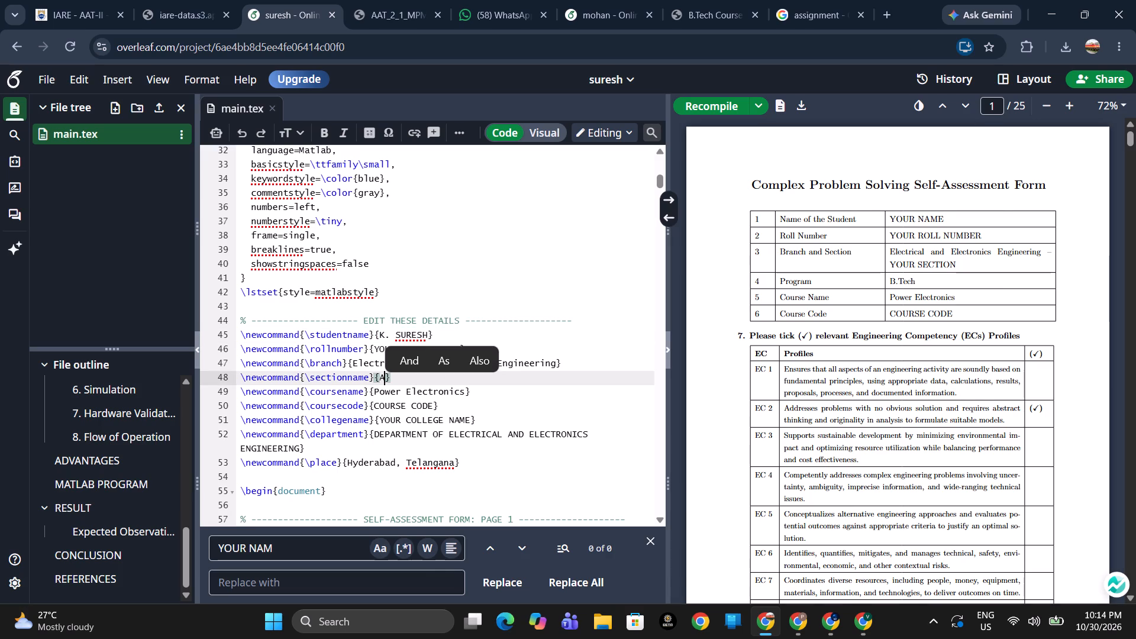
Copy the AEED42 course name, Switch Gear and Protection of Electrical Apparatus, from the AAT-II page.
click(465, 390)
click(108, 0)
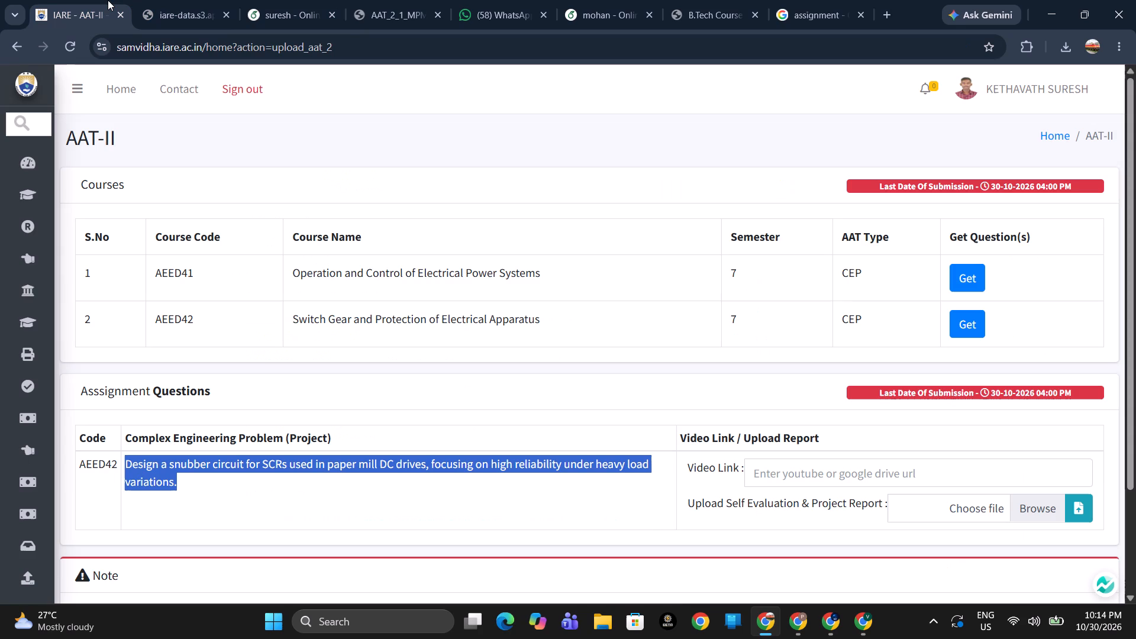
click(295, 311)
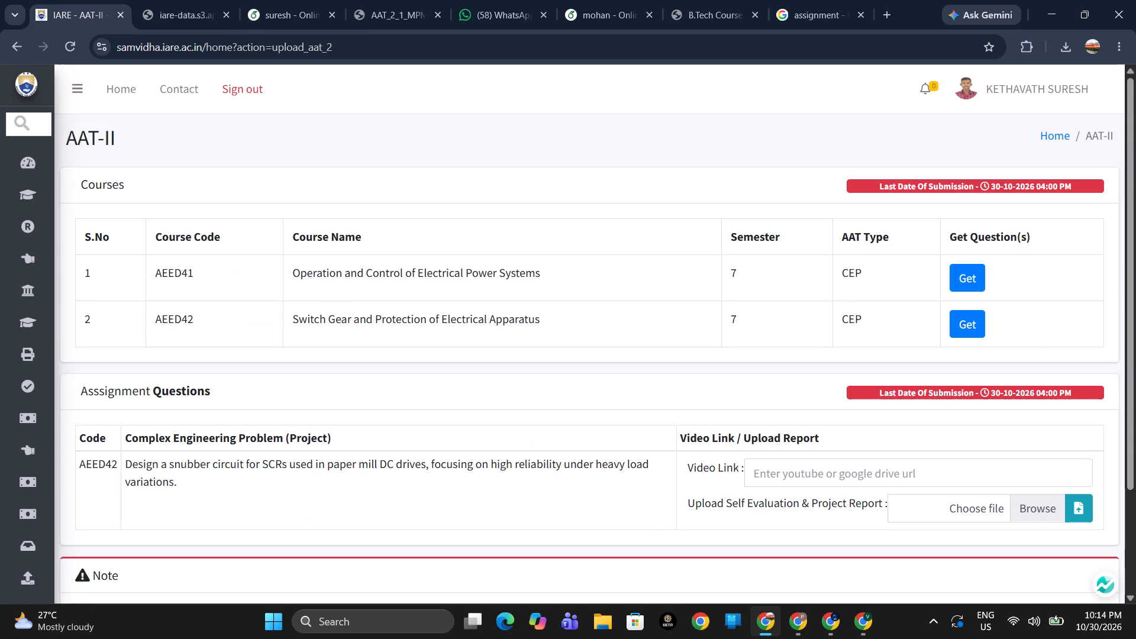
drag(287, 319, 586, 323)
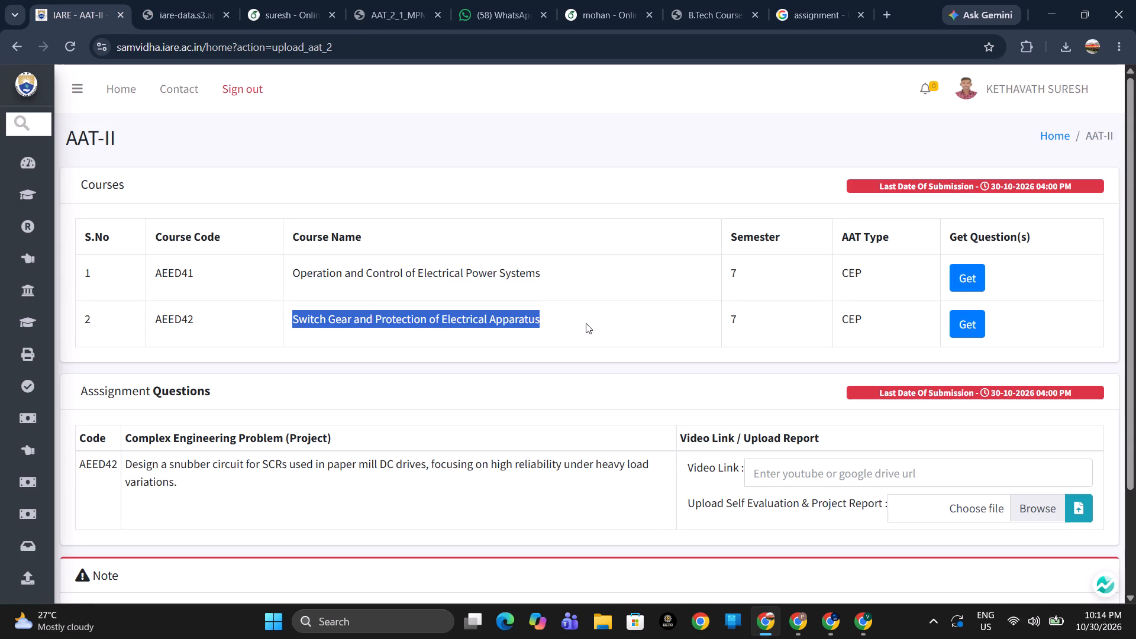
key(ctrl+c)
key(ctrl+c)
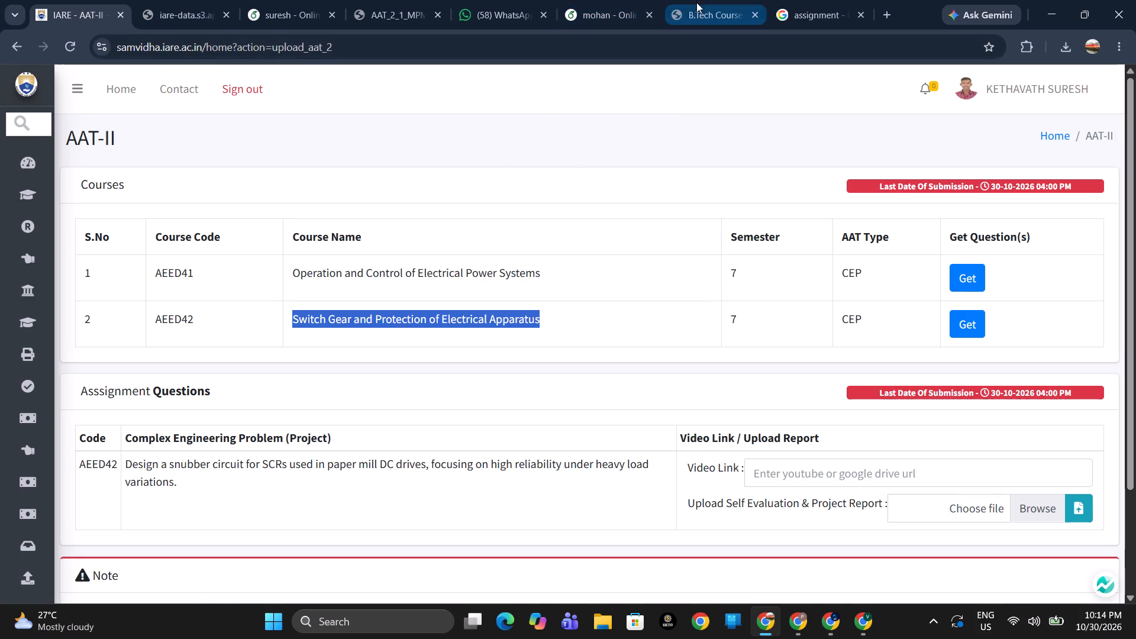
Replace Power Electronics in the coursename command of the suresh project with the copied Switch Gear and Protection of Electrical Apparatus.
click(605, 11)
click(455, 470)
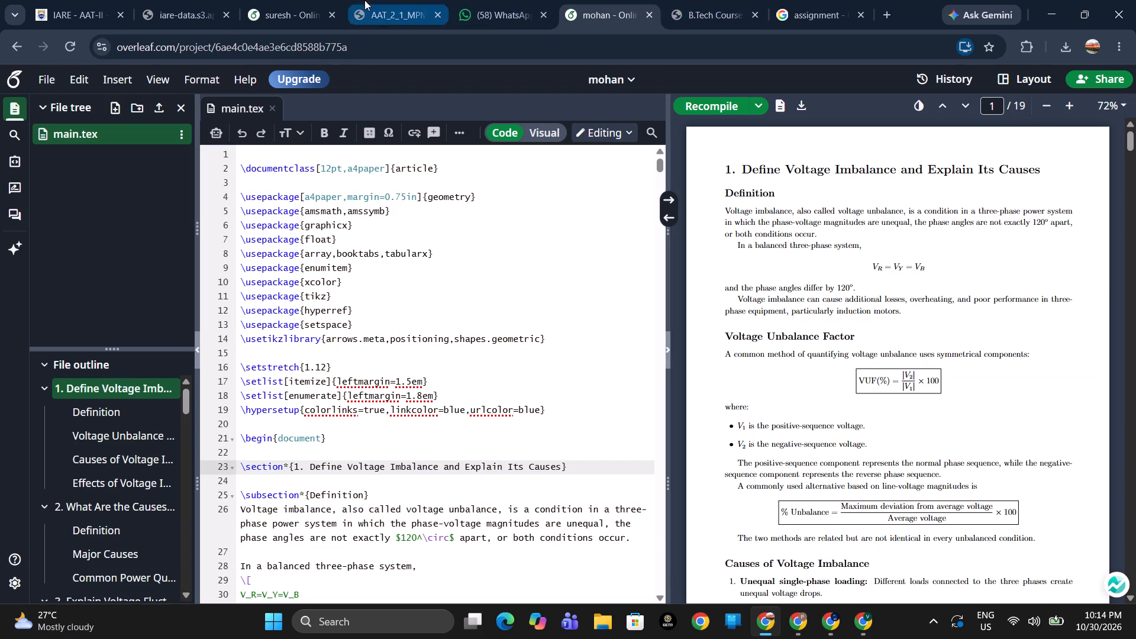
click(291, 0)
key(BackSpace)
key(BackSpace)
key(BackSpace)
key(BackSpace)
key(BackSpace)
key(BackSpace)
key(BackSpace)
key(BackSpace)
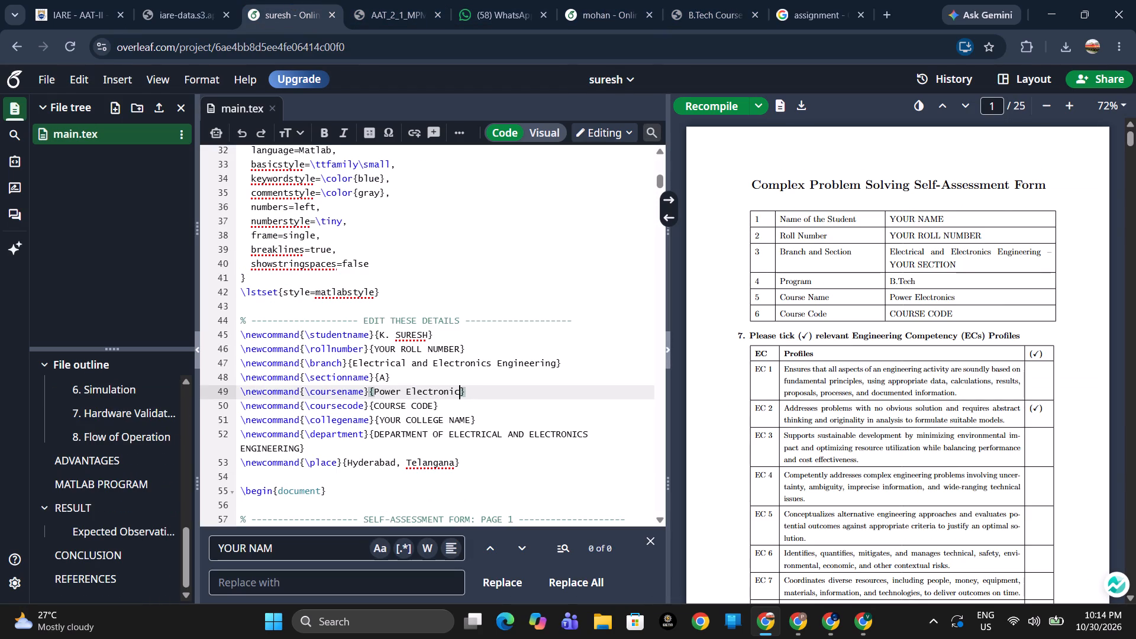
key(BackSpace)
key(BackSpace)
key(BackSpace)
key(BackSpace)
key(BackSpace)
key(BackSpace)
key(BackSpace)
key(BackSpace)
key(BackSpace)
key(ctrl+v)
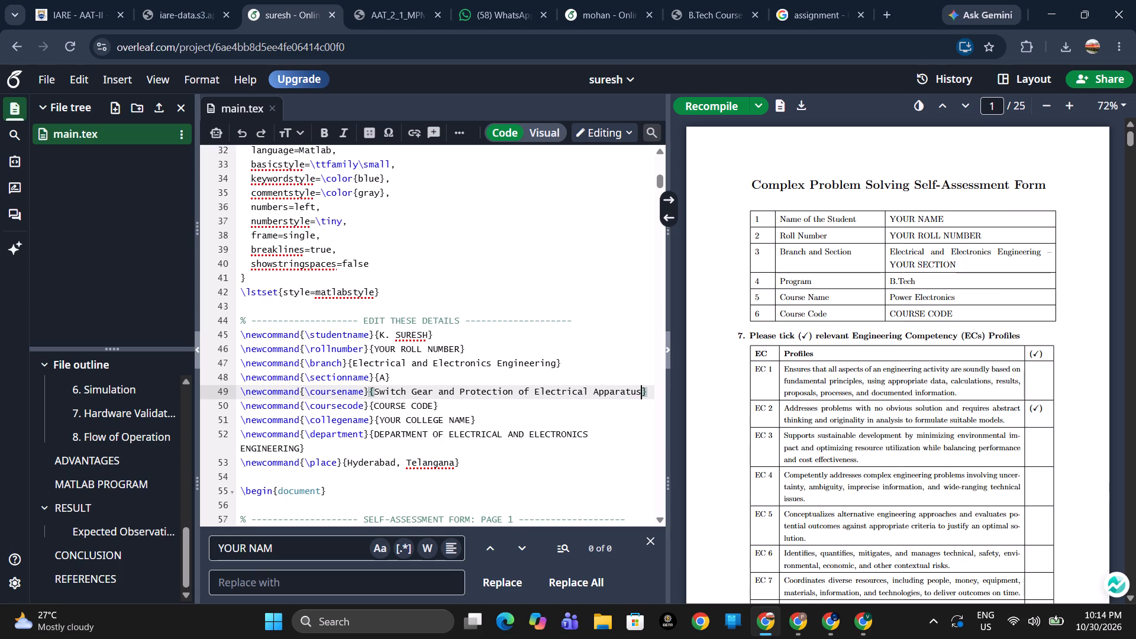
Replace the COURSE CODE placeholder in the coursecode command with AEED42, checking the code on the AAT-II page.
click(434, 407)
key(BackSpace)
key(BackSpace)
key(BackSpace)
key(BackSpace)
key(BackSpace)
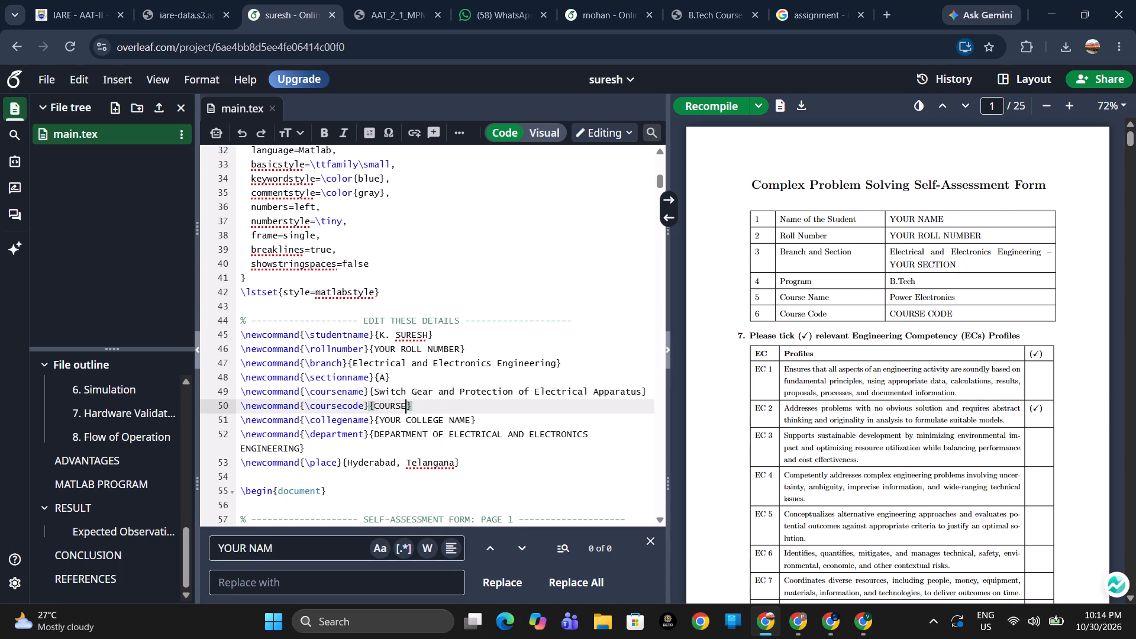
key(BackSpace)
key(BackSpace)
key(BackSpace)
key(BackSpace)
key(BackSpace)
key(BackSpace)
click(114, 0)
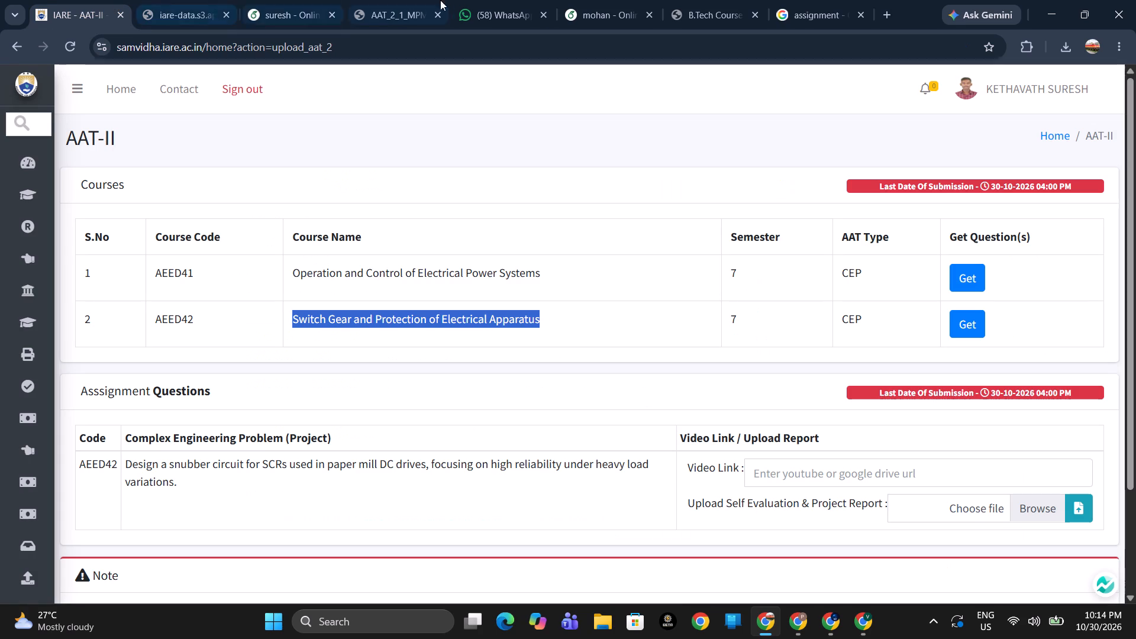
click(269, 0)
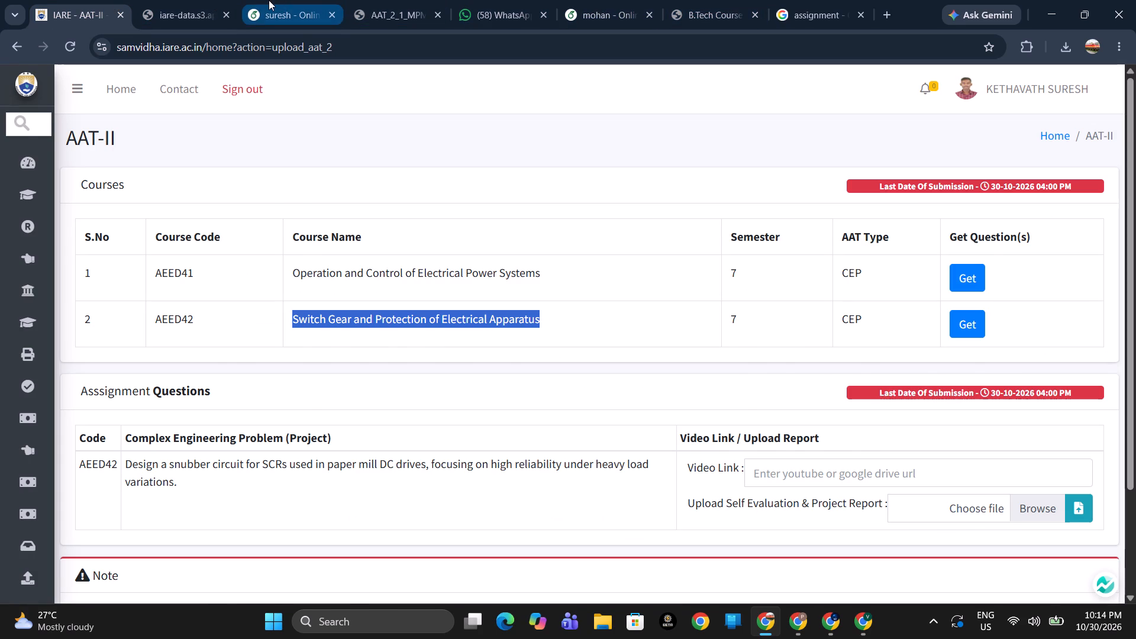
text(AEED)
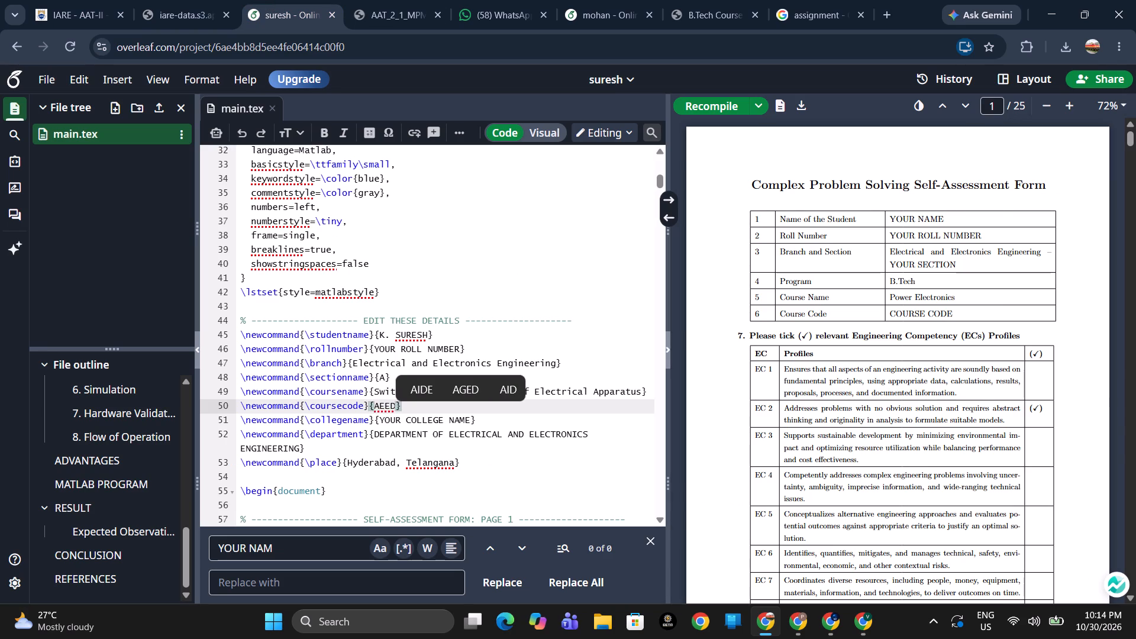
text(42)
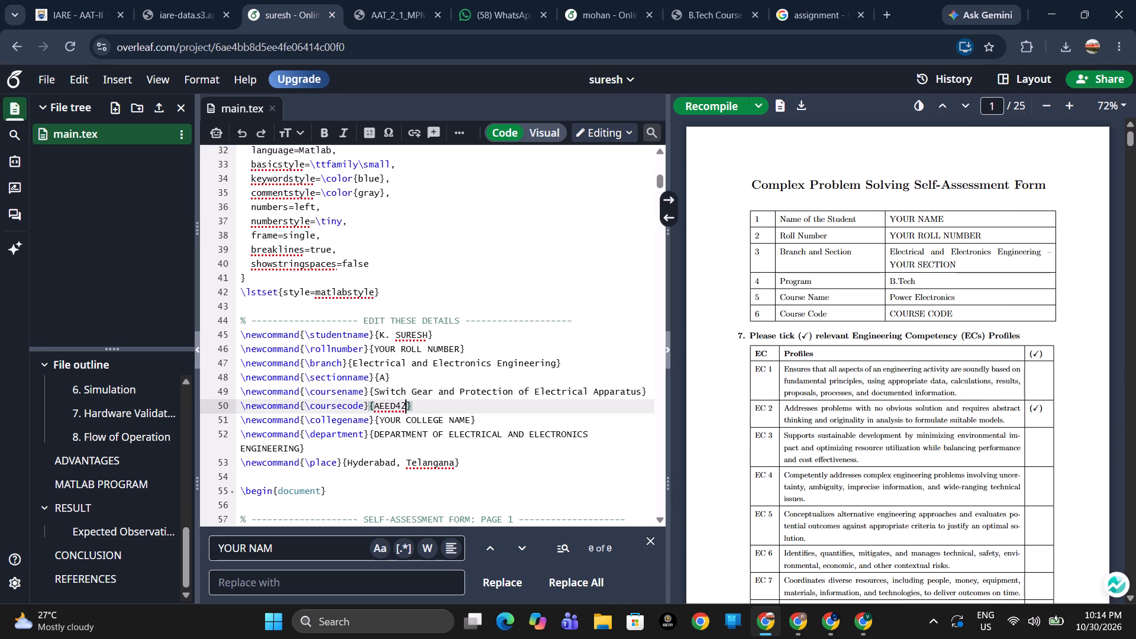
Recompile the report with the edited student and course details.
scroll(412, 498, down, 4)
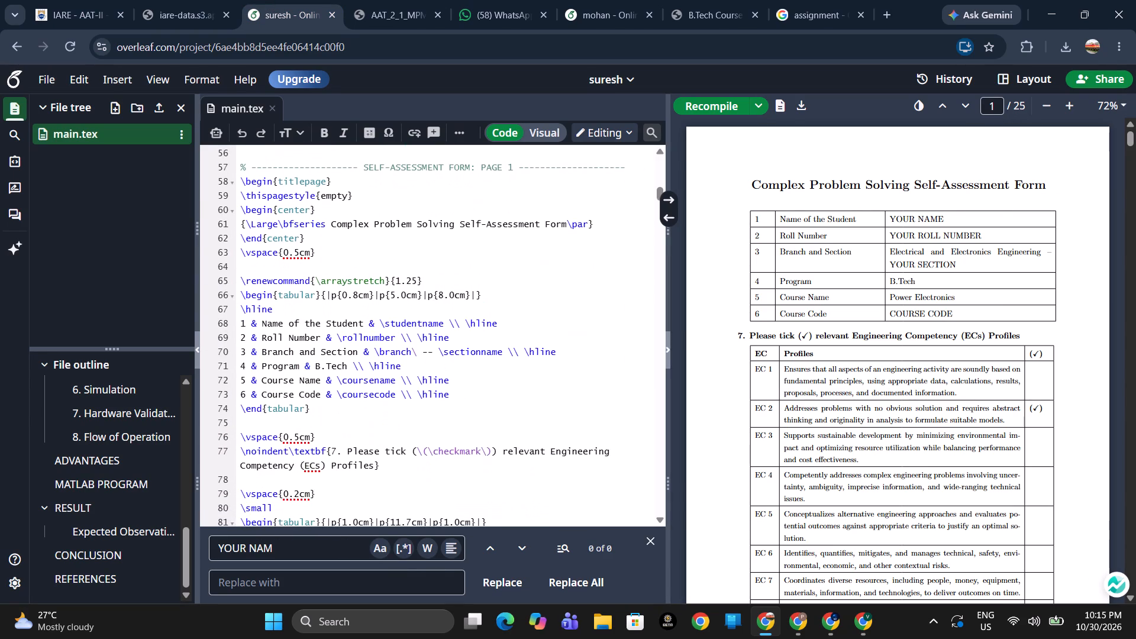
scroll(412, 498, down, 6)
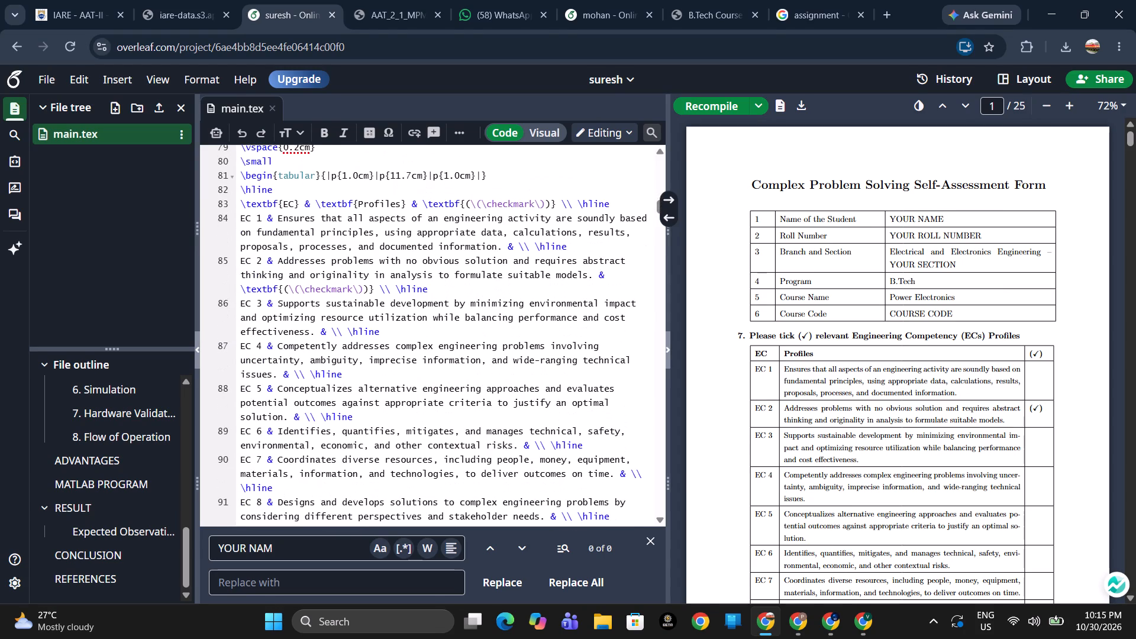
click(731, 99)
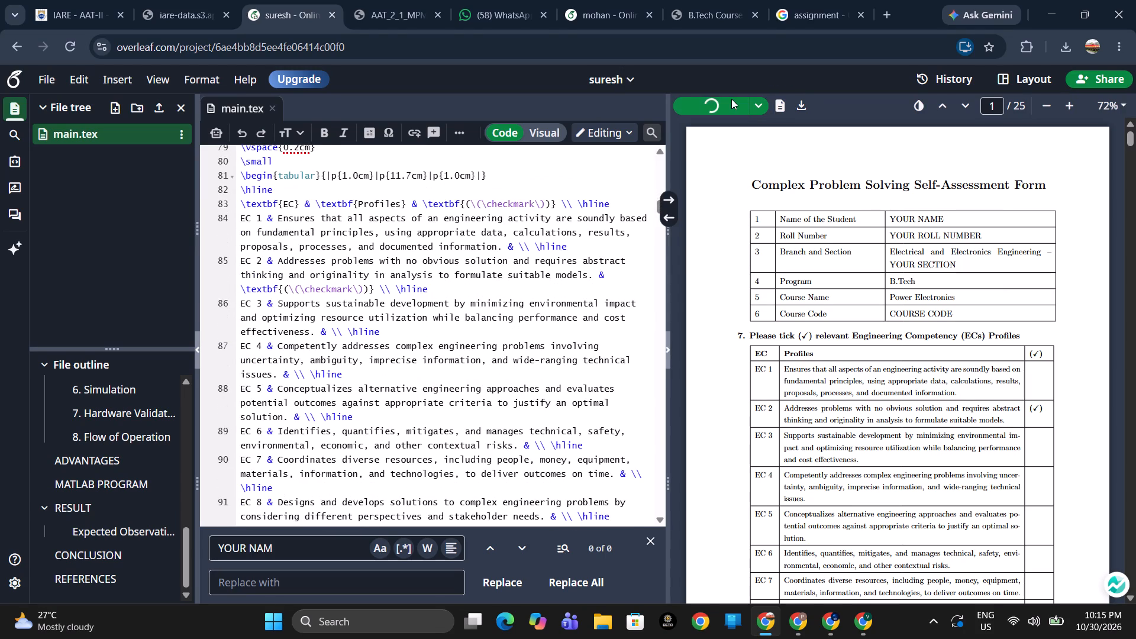
Locate the source of the EC 2 tick from the compiled form and copy its \textbf{(\(\checkmark\))} code.
click(1039, 409)
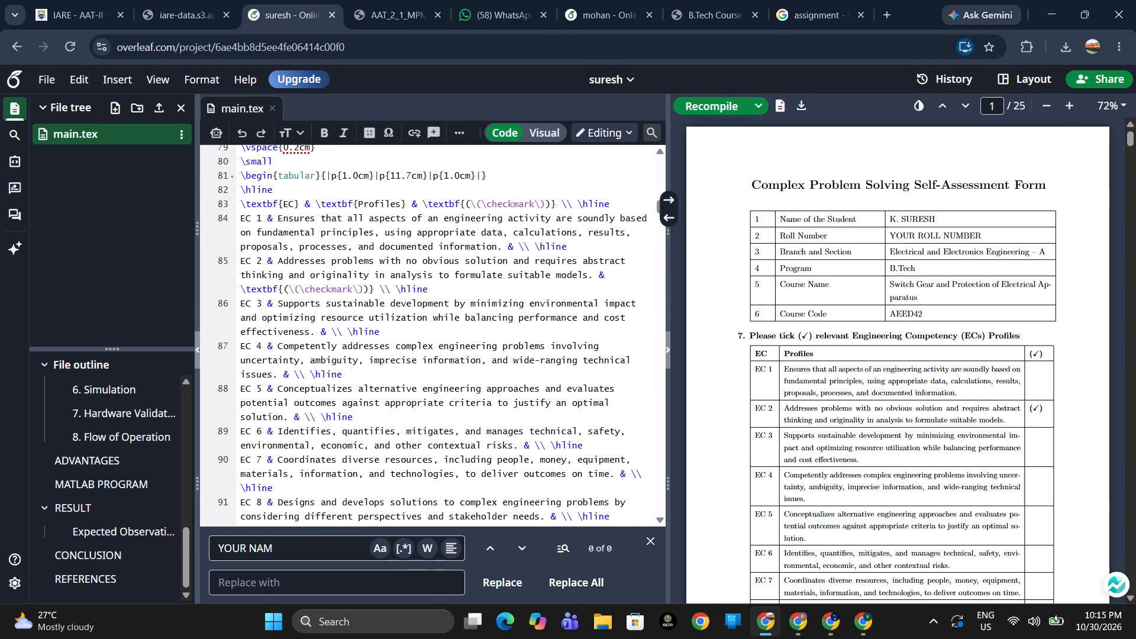
double_click(1037, 409)
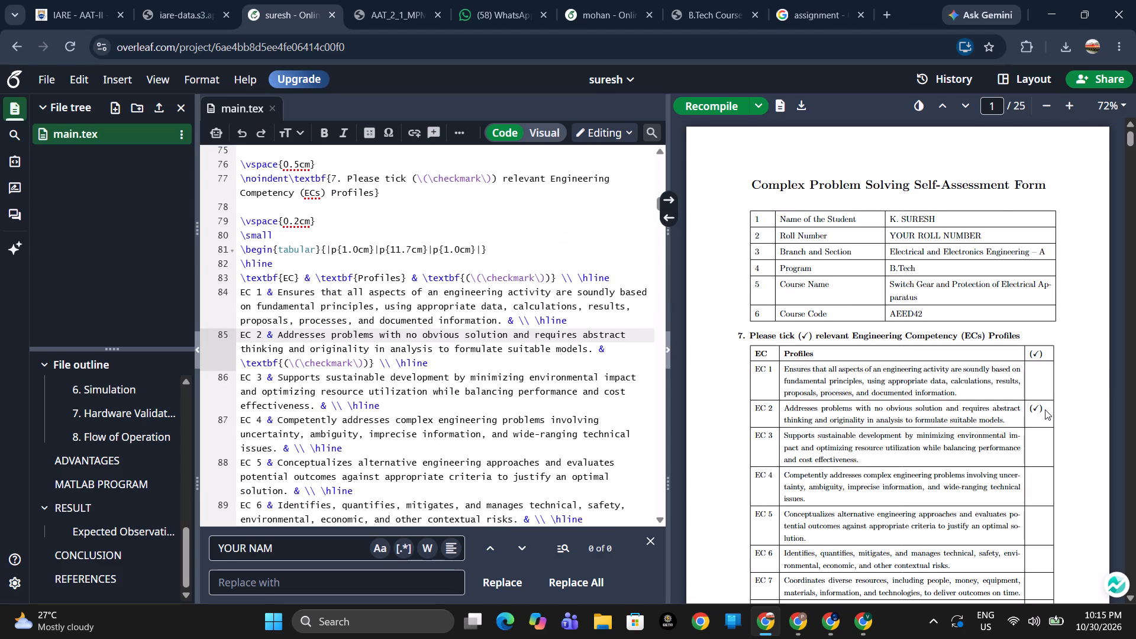
click(1045, 409)
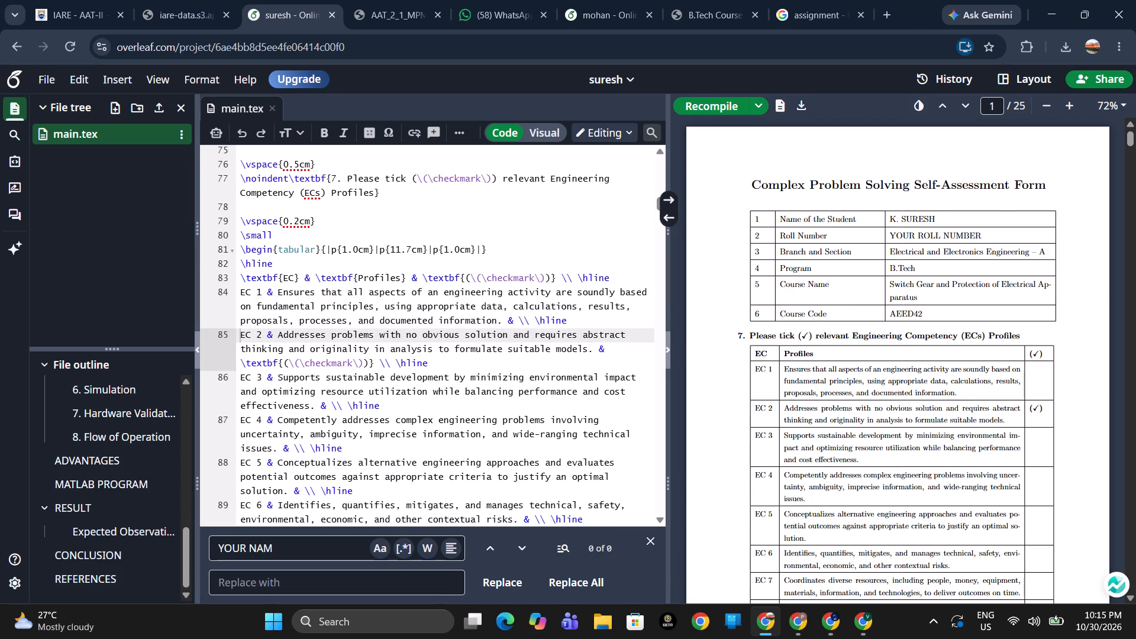
drag(238, 362, 343, 363)
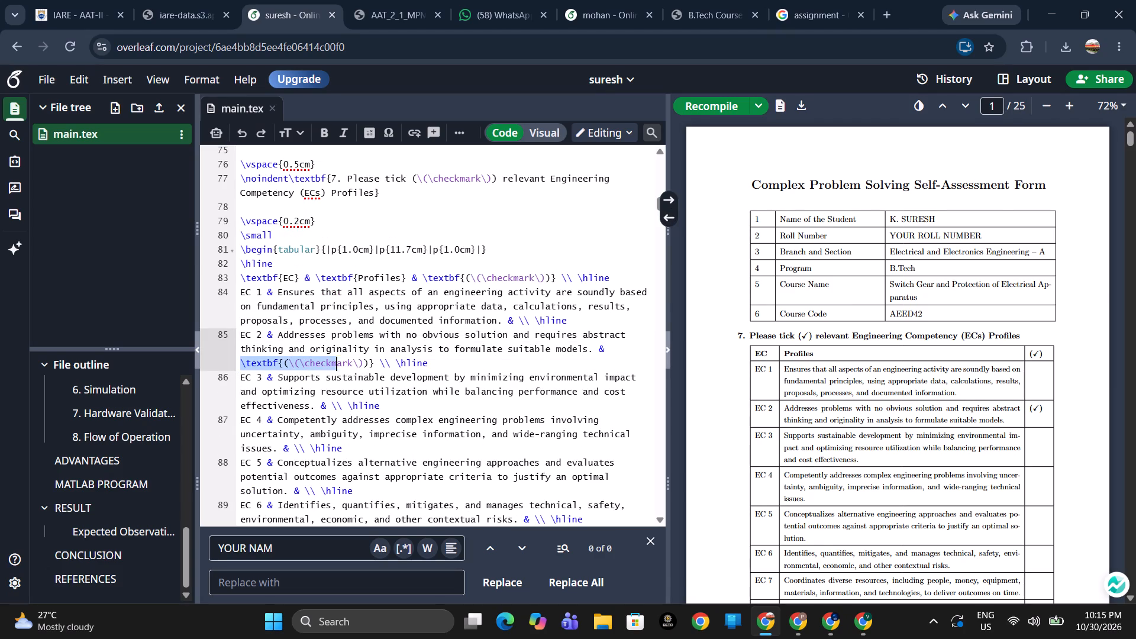
drag(343, 363, 376, 364)
drag(376, 364, 376, 363)
key(ctrl+c)
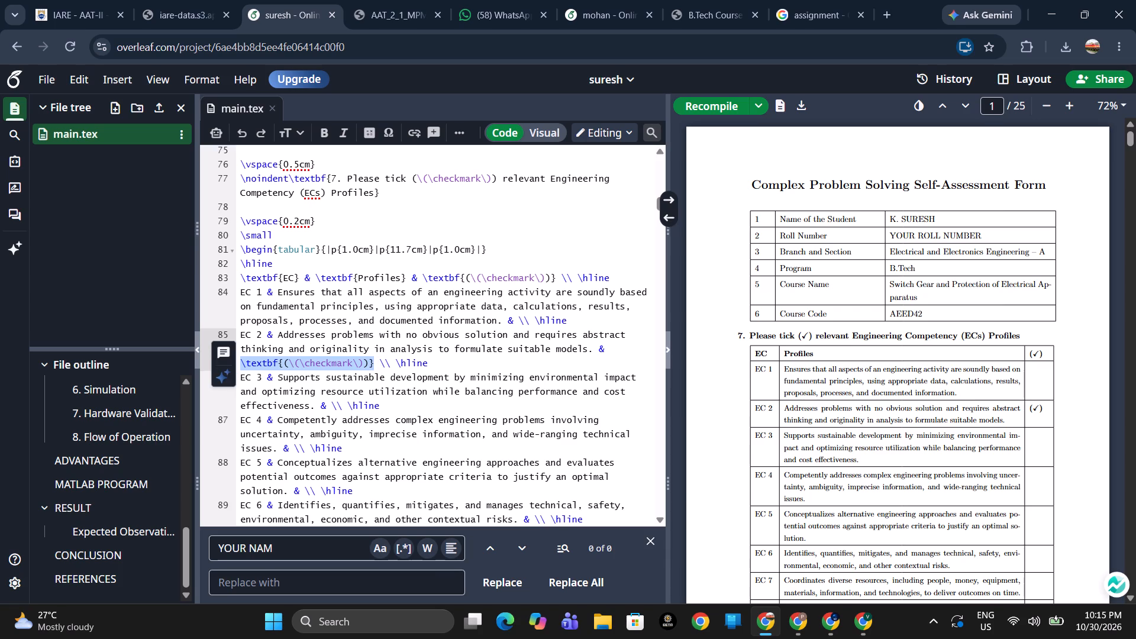
Paste the copied \textbf{(\(\checkmark\))} tick code into the last column of the EC 1, EC 3, EC 4 and EC 5 rows.
click(514, 321)
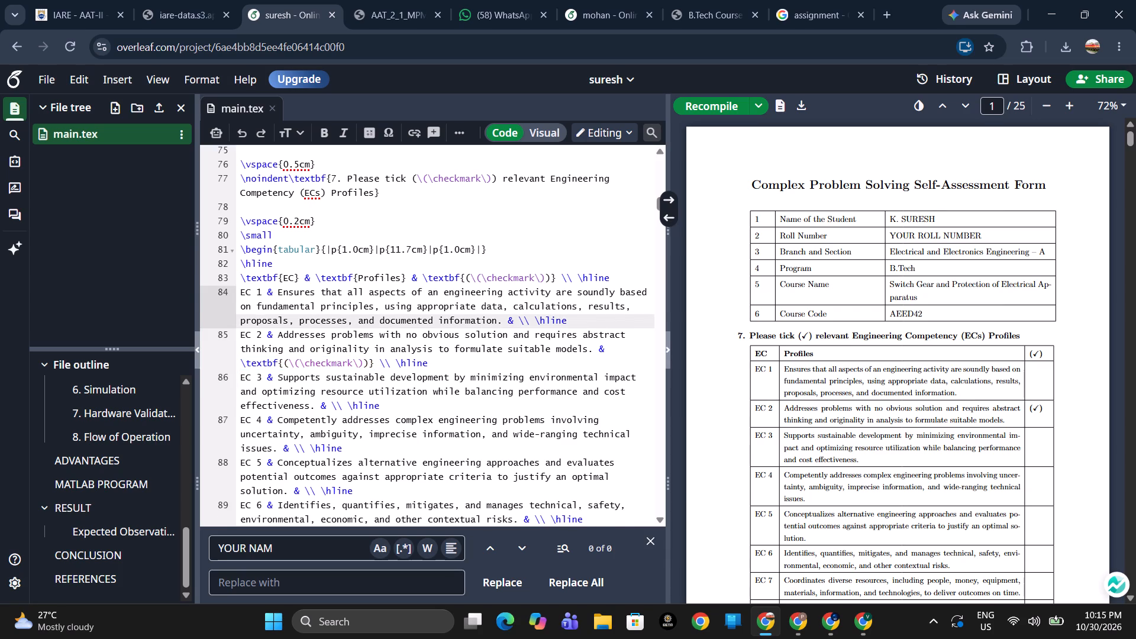
key(ctrl+v)
scroll(342, 404, down, 1)
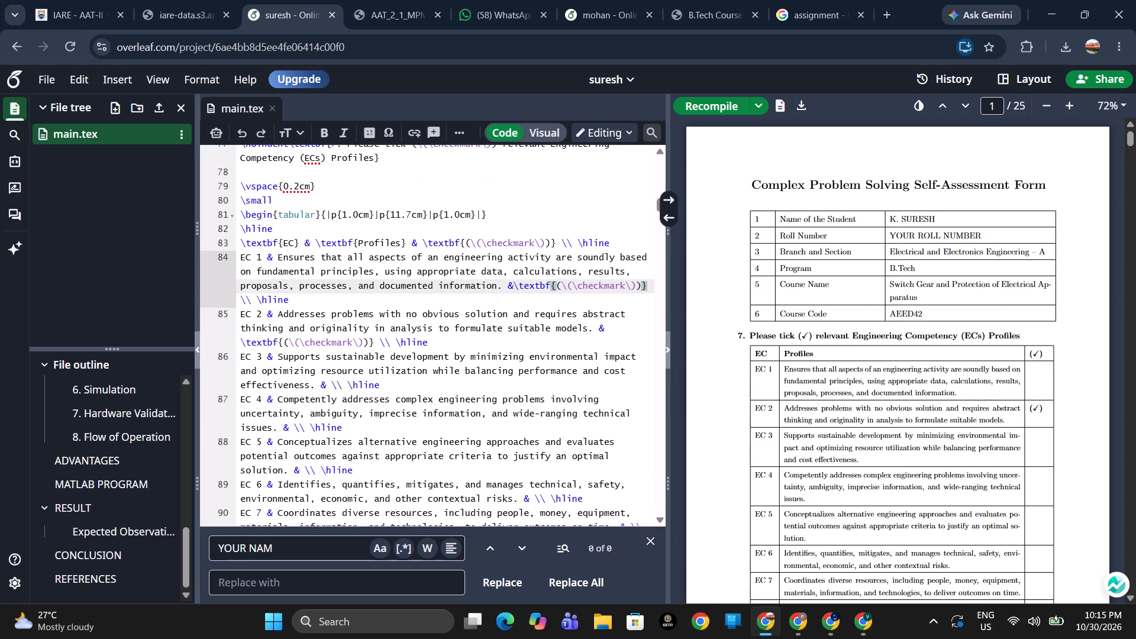
click(331, 384)
key(ctrl+v)
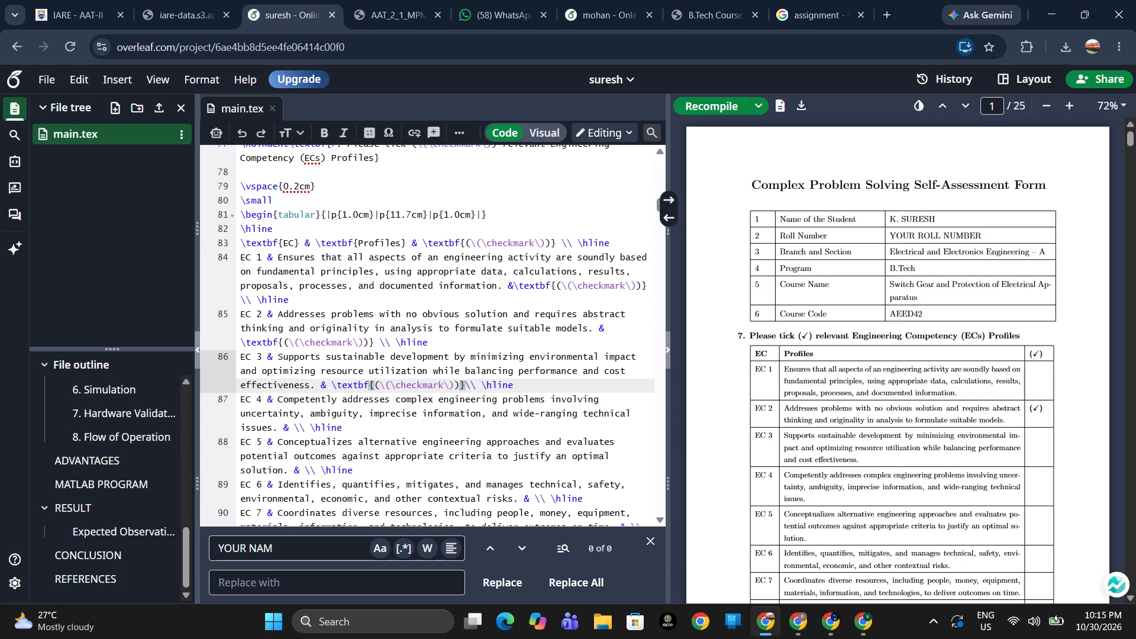
scroll(420, 373, down, 1)
click(291, 279)
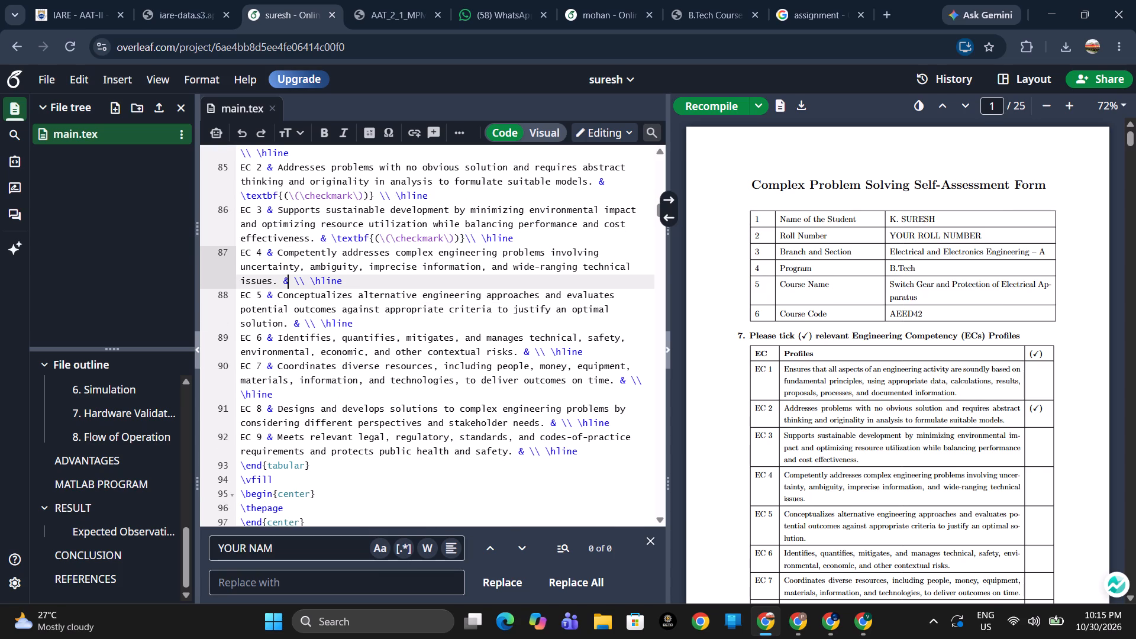
key(ctrl+v)
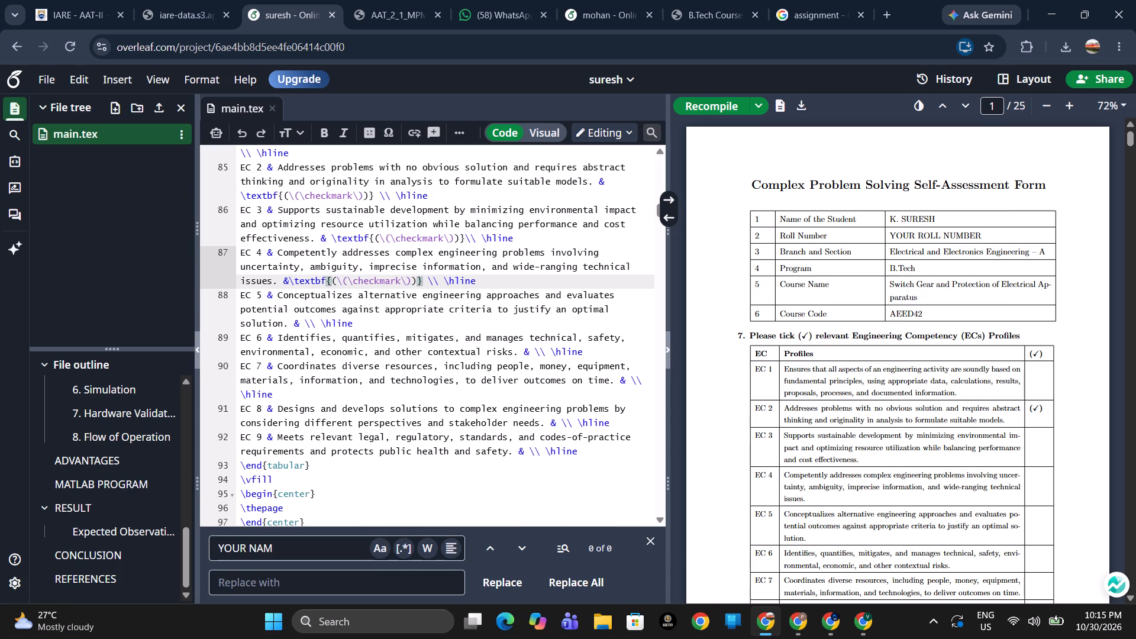
click(307, 325)
key(ctrl+v)
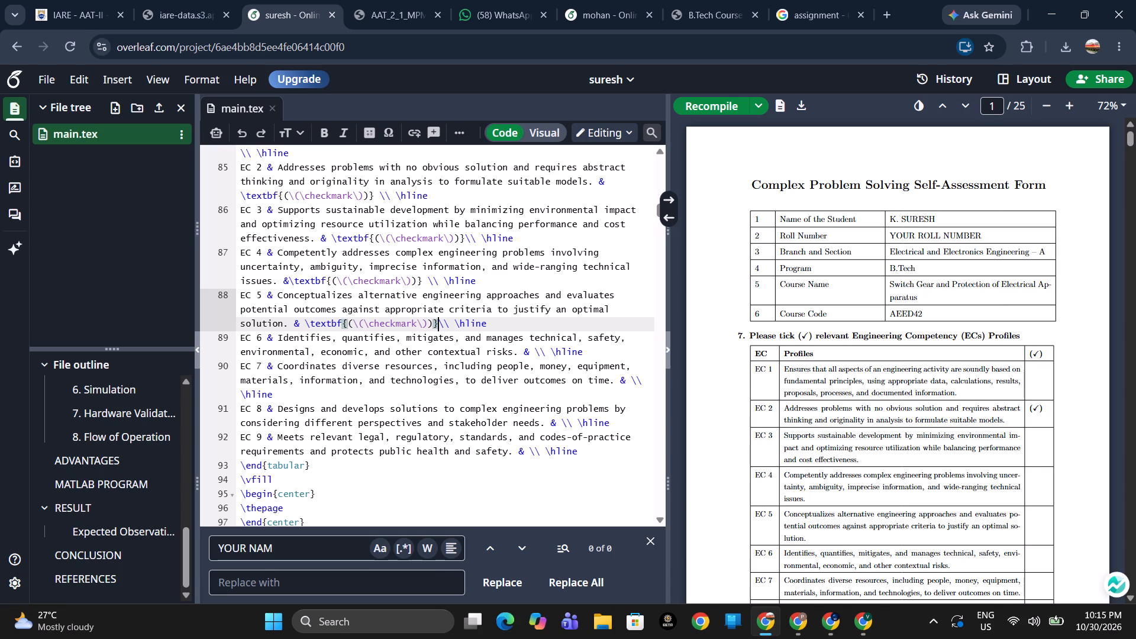
Paste the same tick code into the last column of the EC 6, EC 7, EC 8 and EC 9 rows.
click(535, 350)
key(ctrl+v)
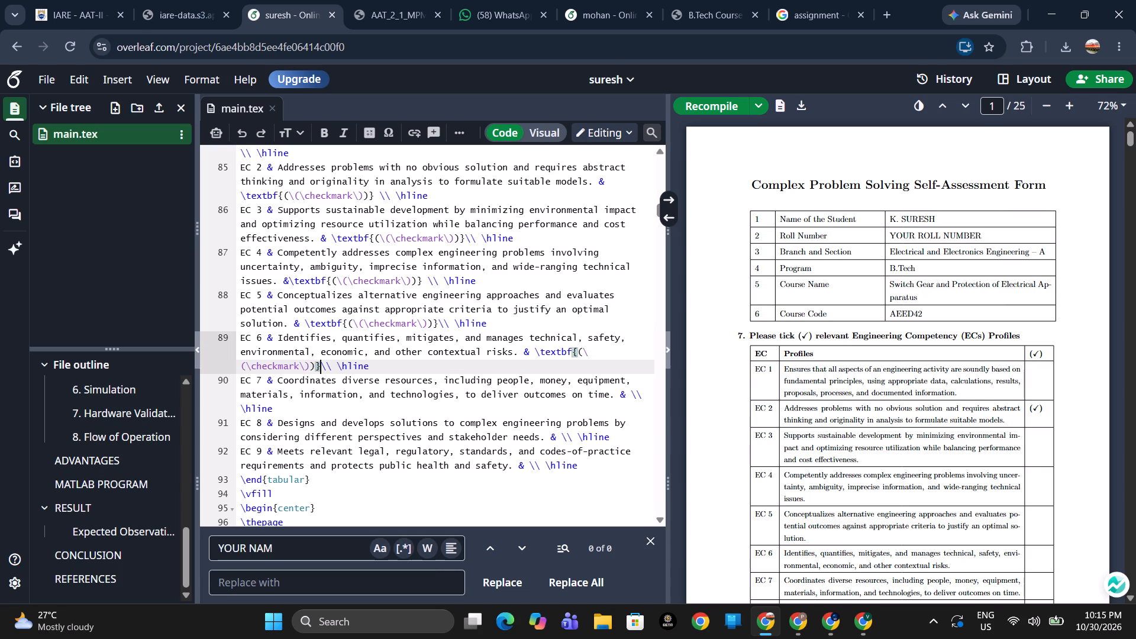
click(631, 393)
key(ctrl+v)
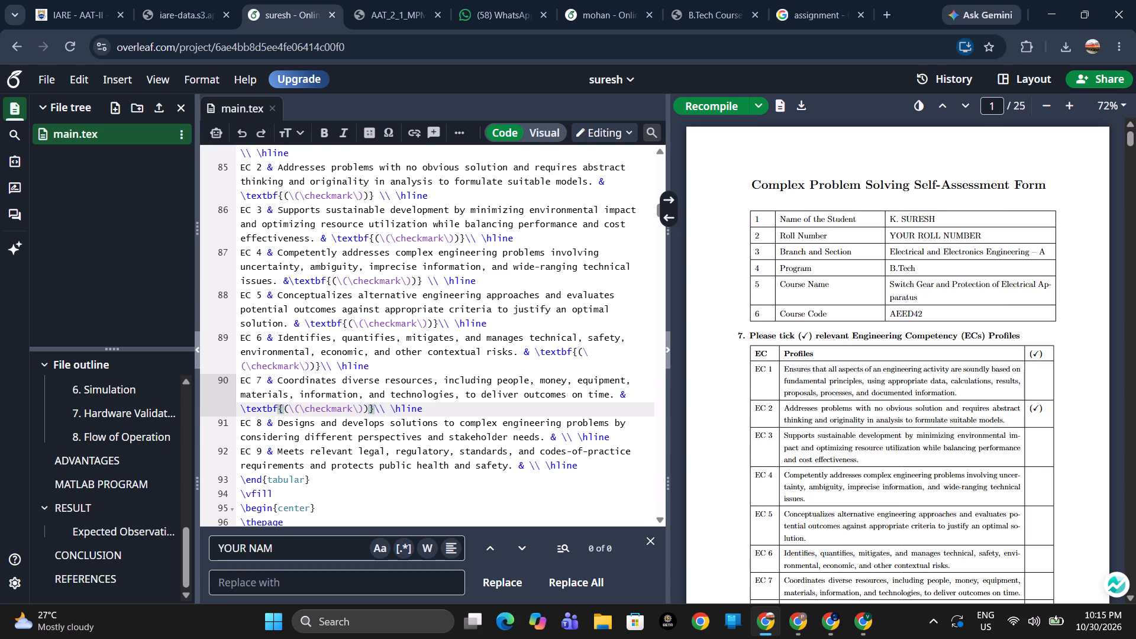
scroll(437, 464, down, 2)
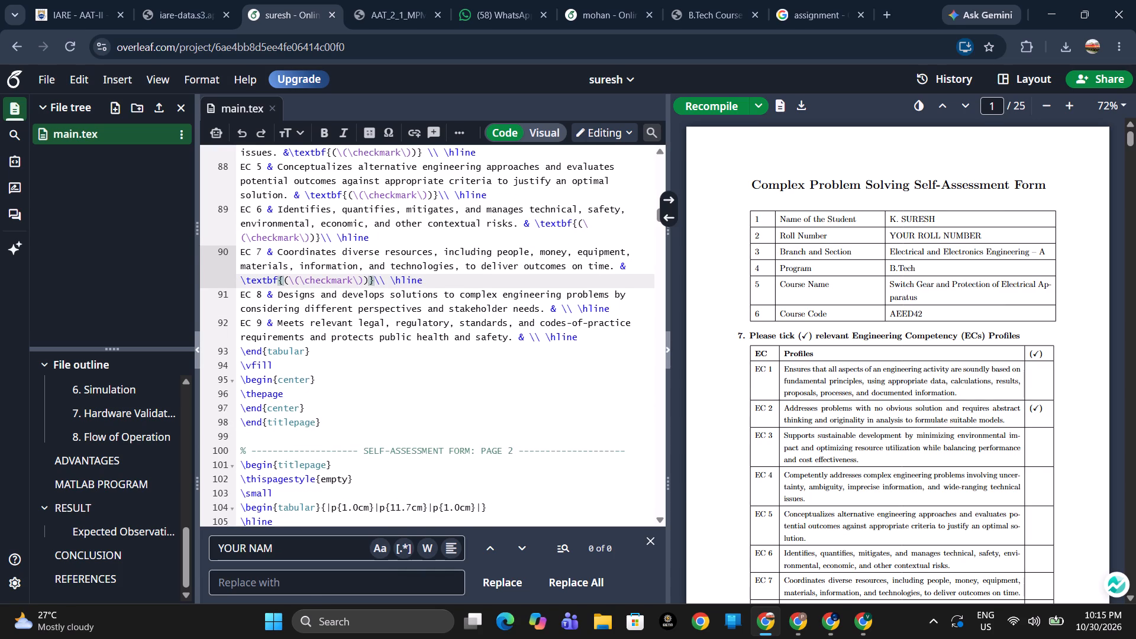
click(558, 314)
key(ctrl+v)
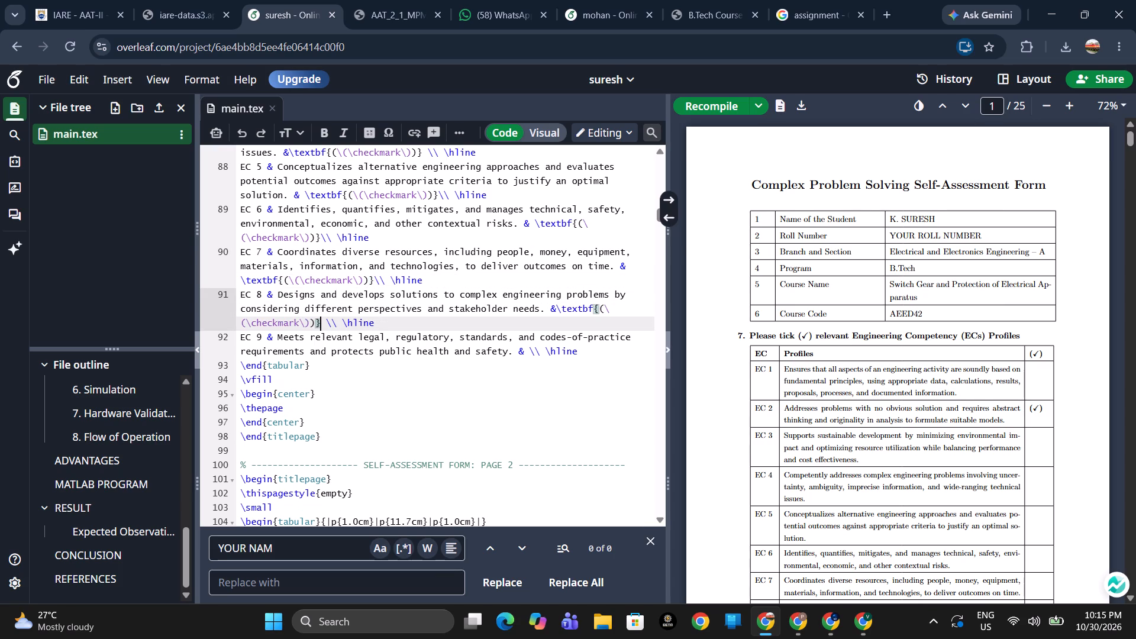
click(532, 353)
key(ctrl+v)
Paste the tick code into the EC 10 and EC 12 rows on page 2 of the self-assessment form.
scroll(393, 411, down, 4)
scroll(393, 411, up, 1)
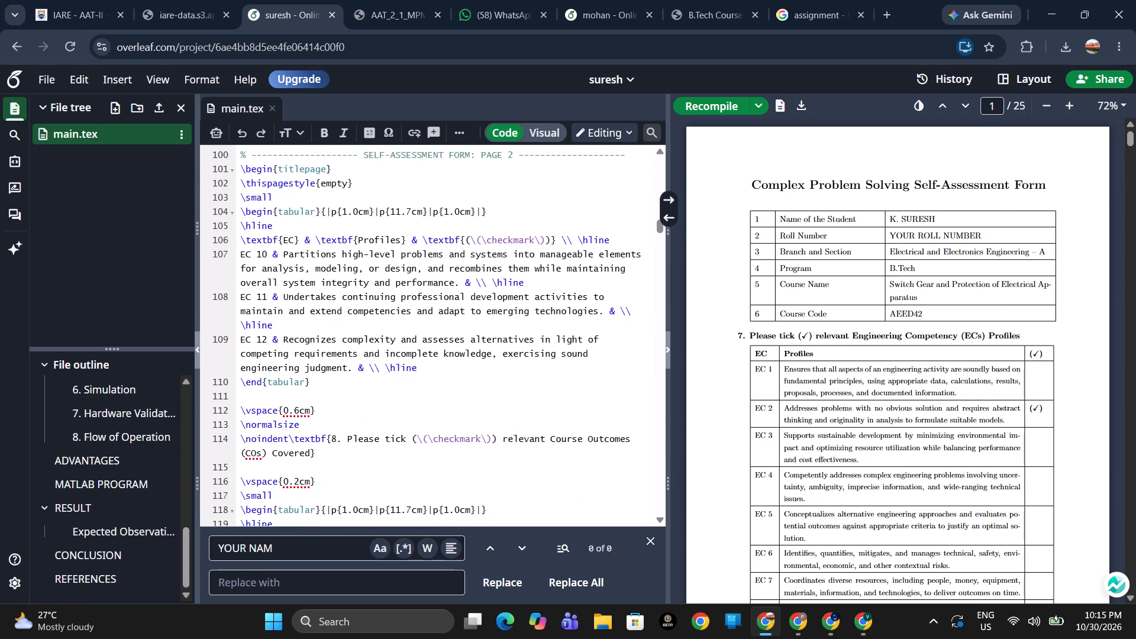
click(472, 284)
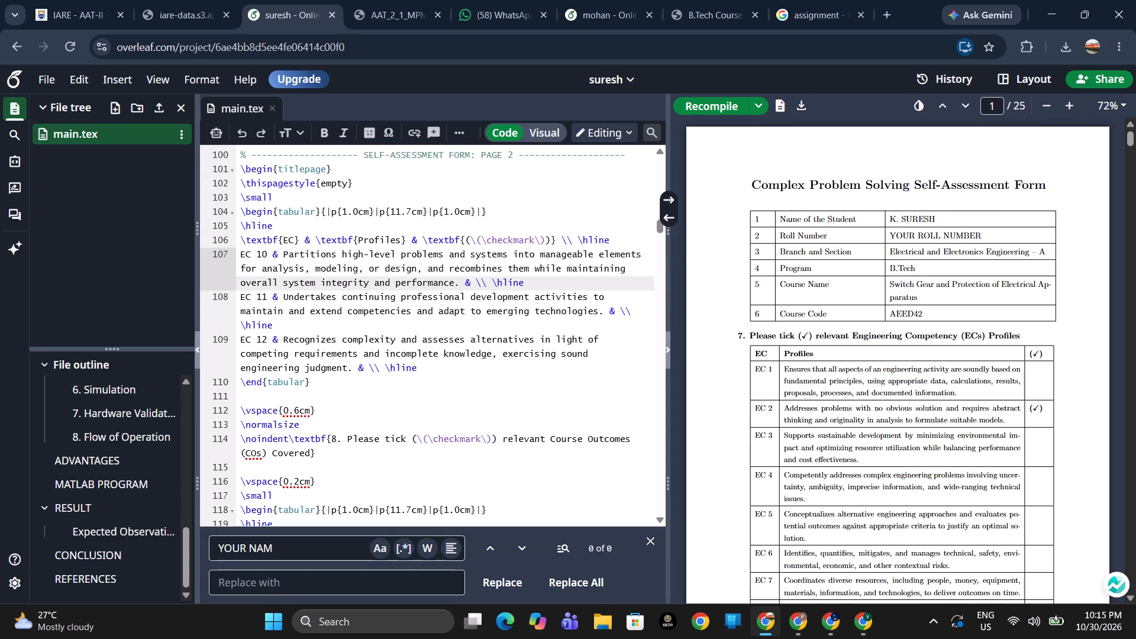
key(ctrl+v)
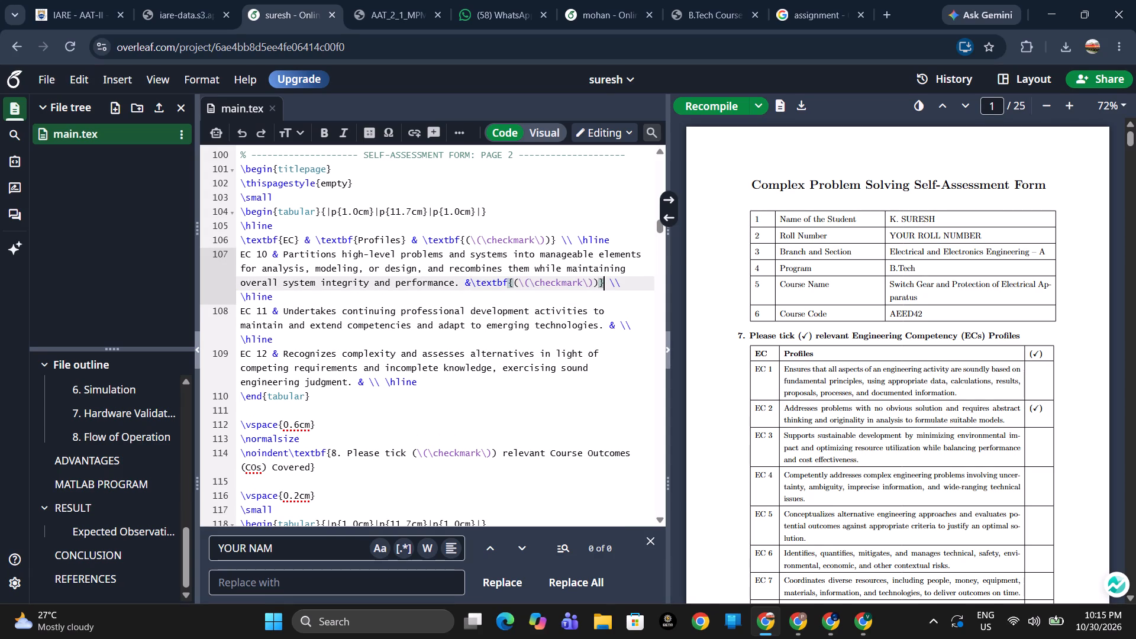
click(376, 383)
click(367, 383)
key(ctrl+v)
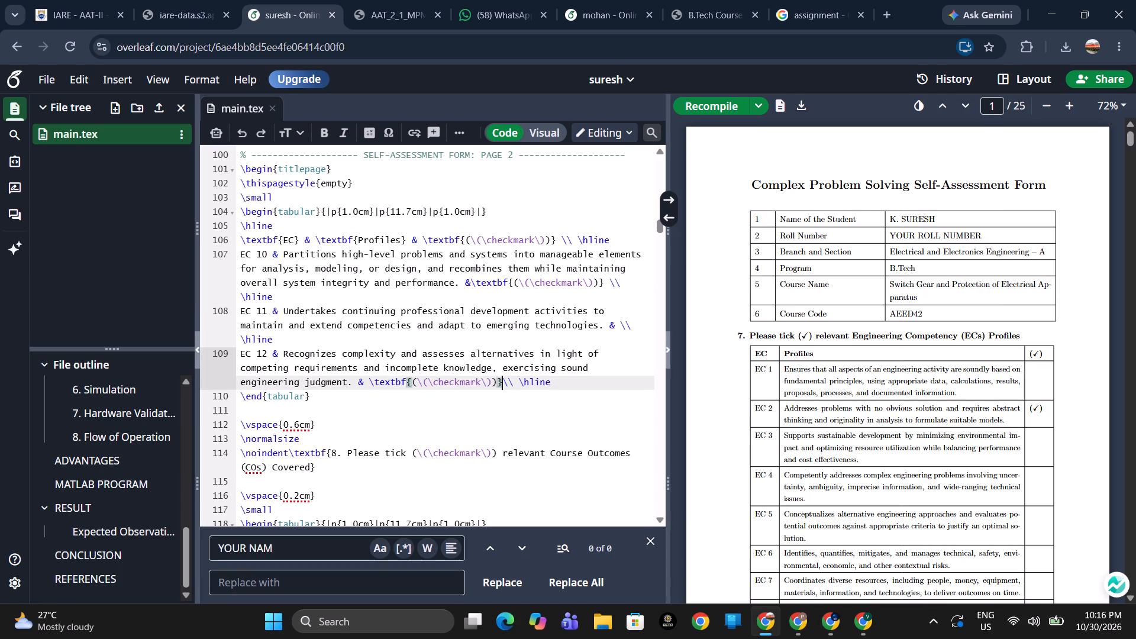
Paste the tick code into the CO 1, CO 2, CO 3, CO 4 and CO 6 rows of the Course Outcomes table.
scroll(453, 451, down, 1)
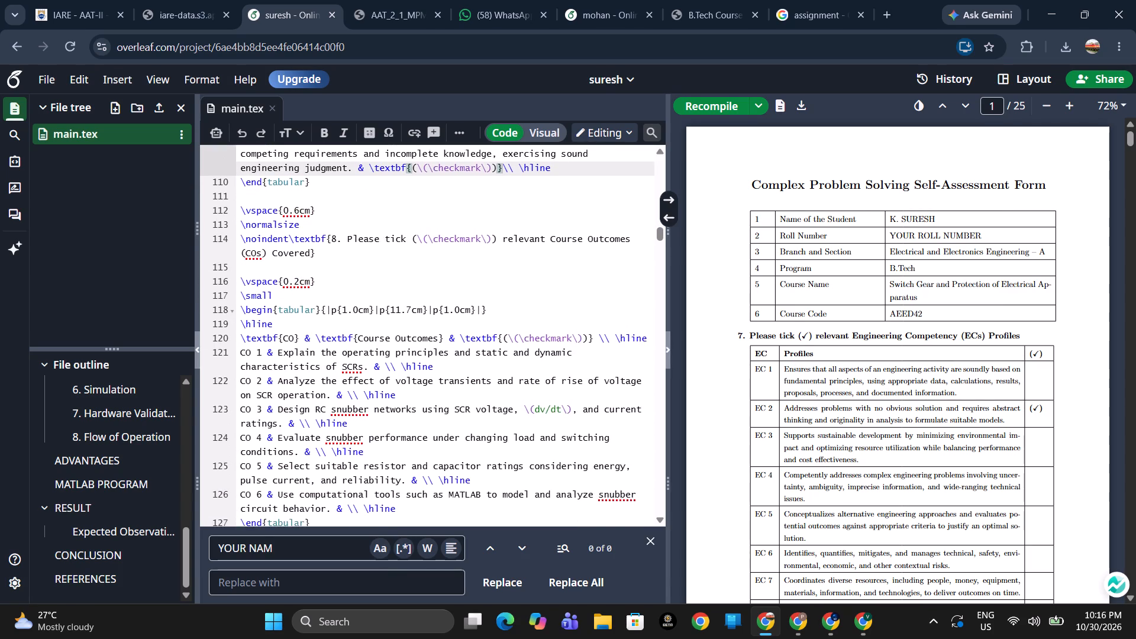
scroll(453, 451, down, 1)
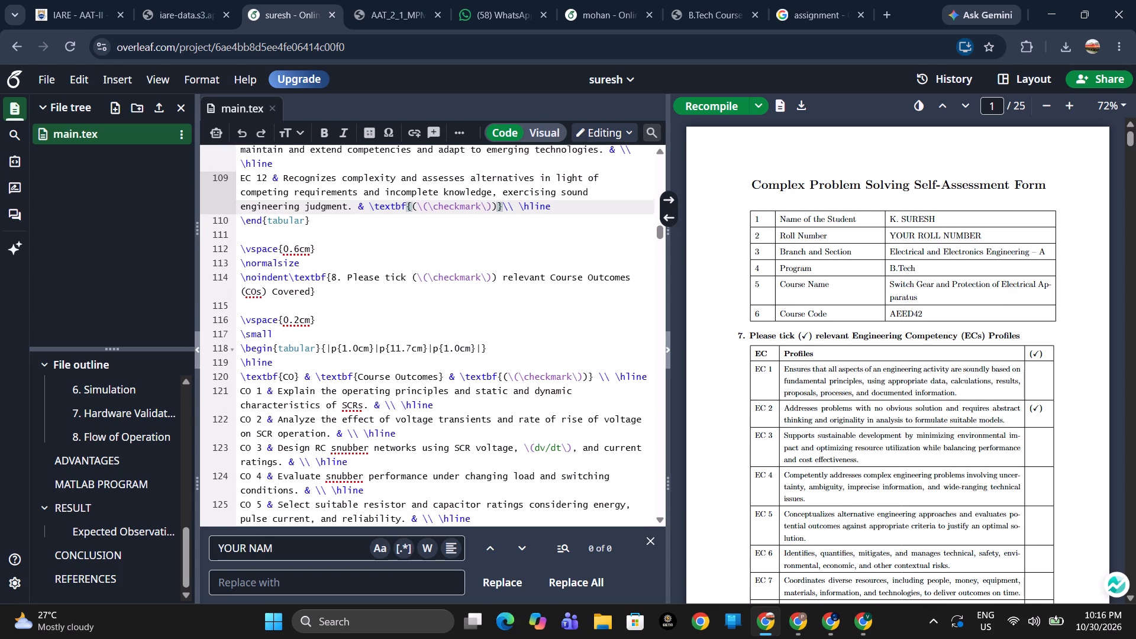
scroll(453, 451, down, 2)
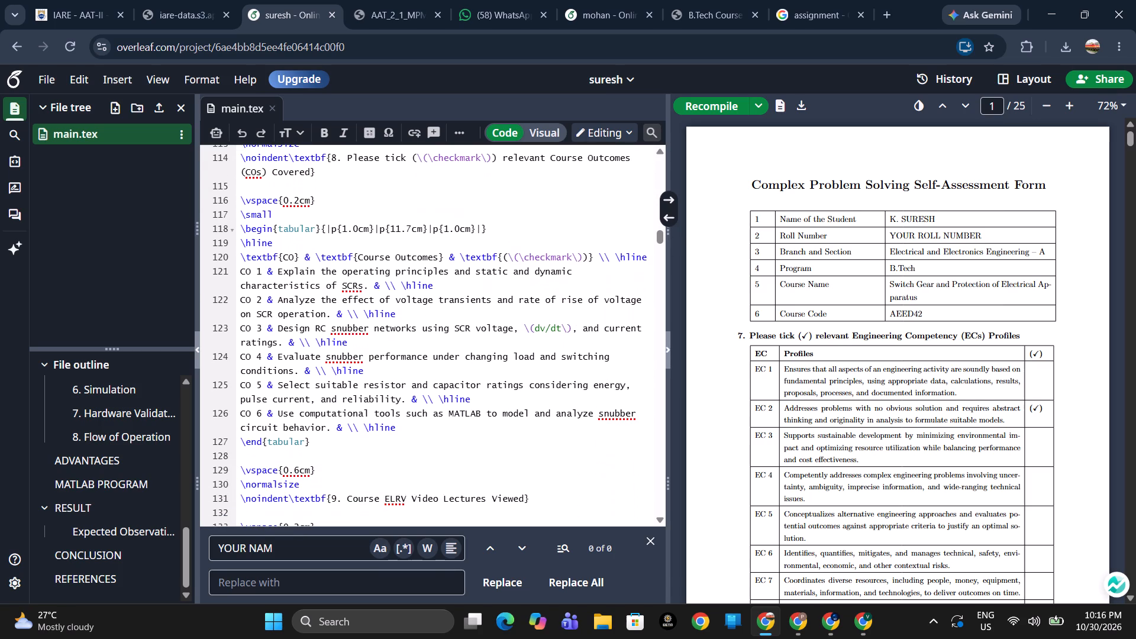
click(381, 283)
key(ctrl+v)
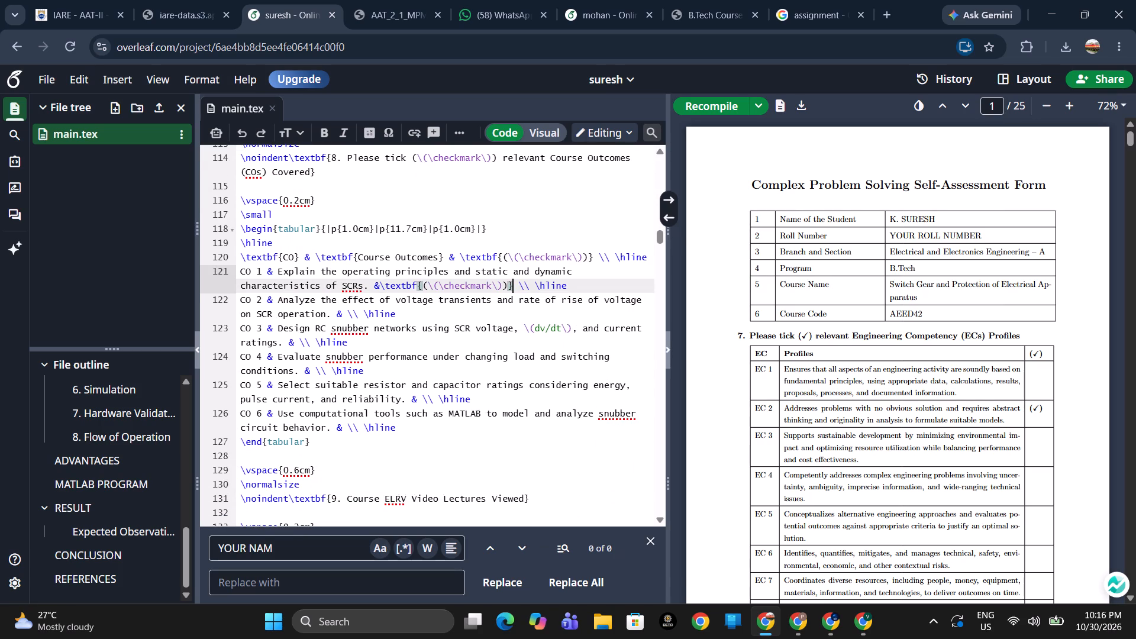
click(350, 318)
key(ctrl+v)
click(295, 345)
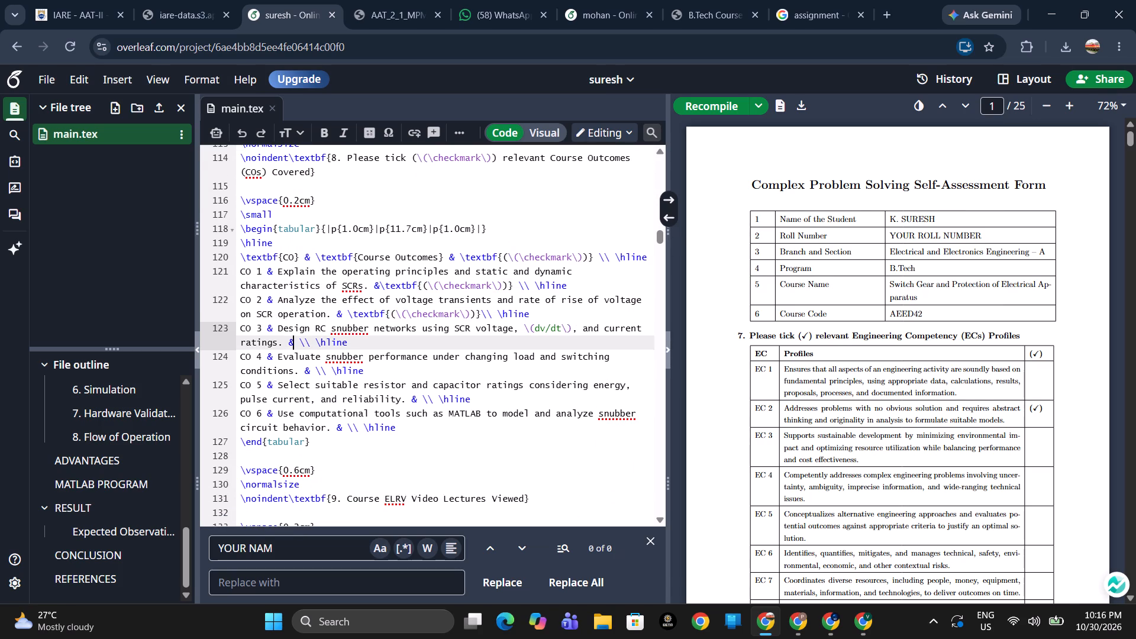
key(ctrl+v)
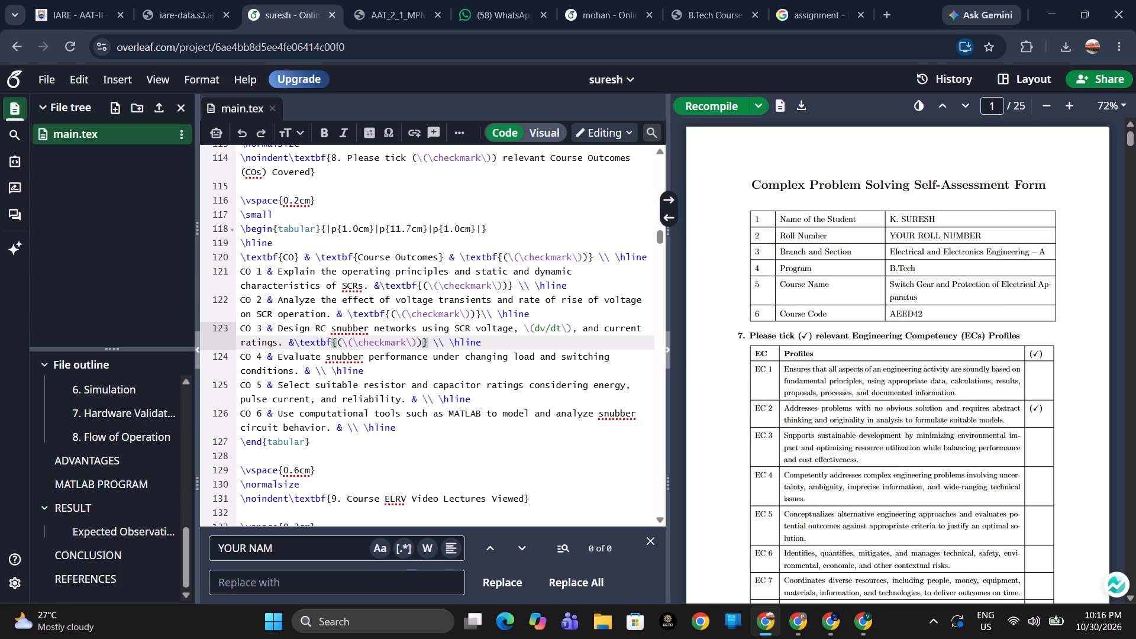
click(311, 373)
key(ctrl+v)
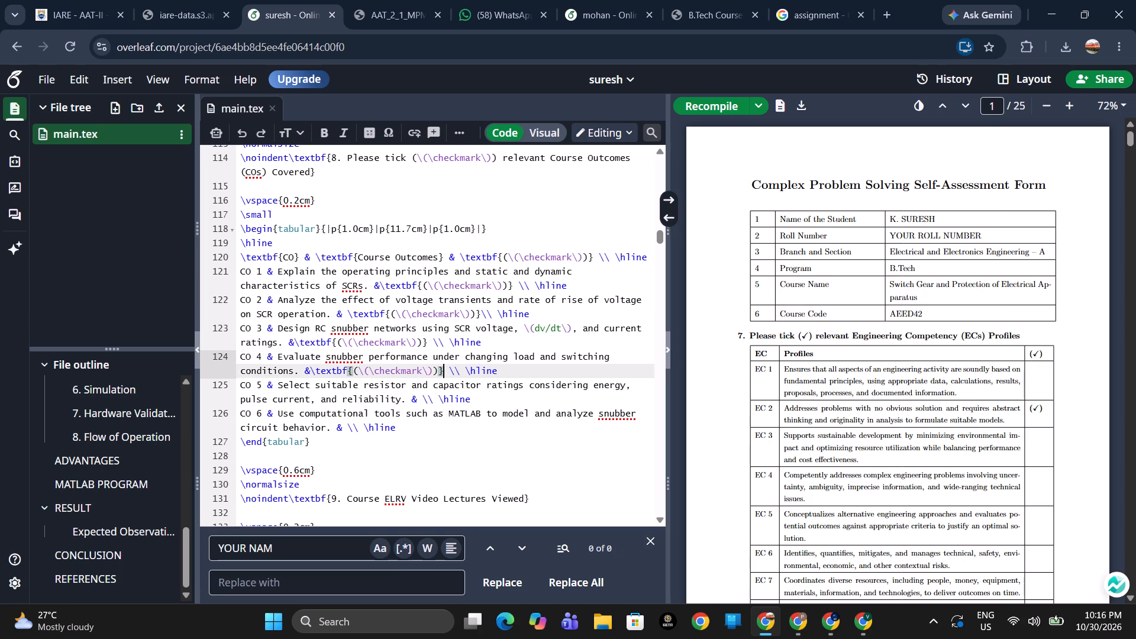
click(346, 431)
key(ctrl+v)
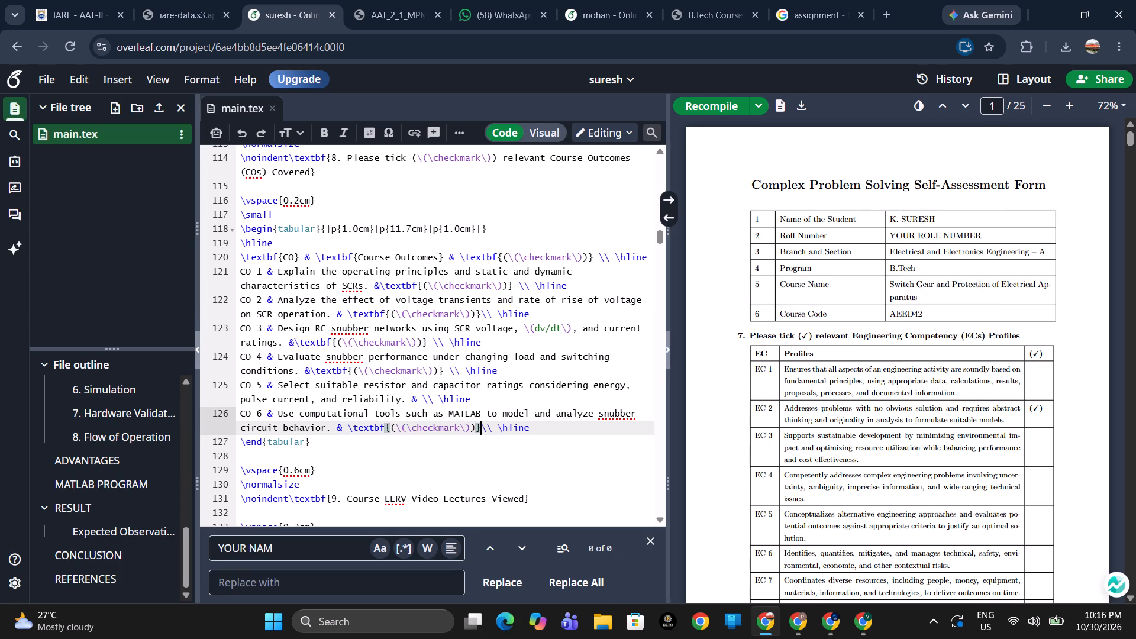
Check the ticked EC and CO rows in the source and recompile the report.
click(456, 371)
scroll(456, 371, up, 3)
scroll(456, 371, down, 1)
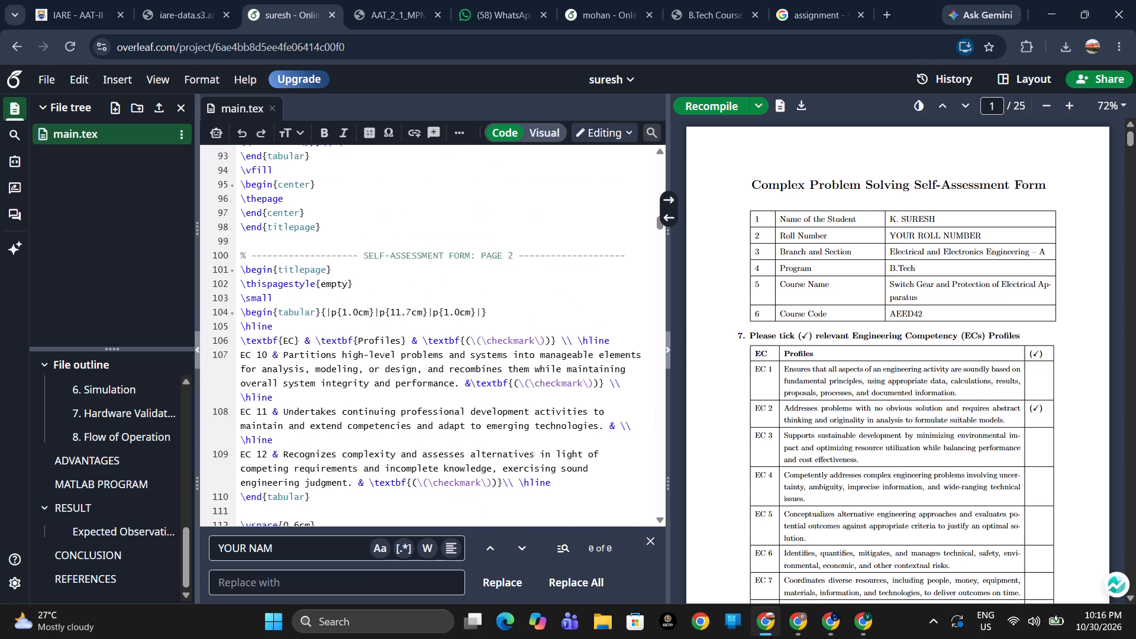
scroll(456, 371, down, 1)
scroll(456, 371, up, 2)
scroll(456, 371, down, 2)
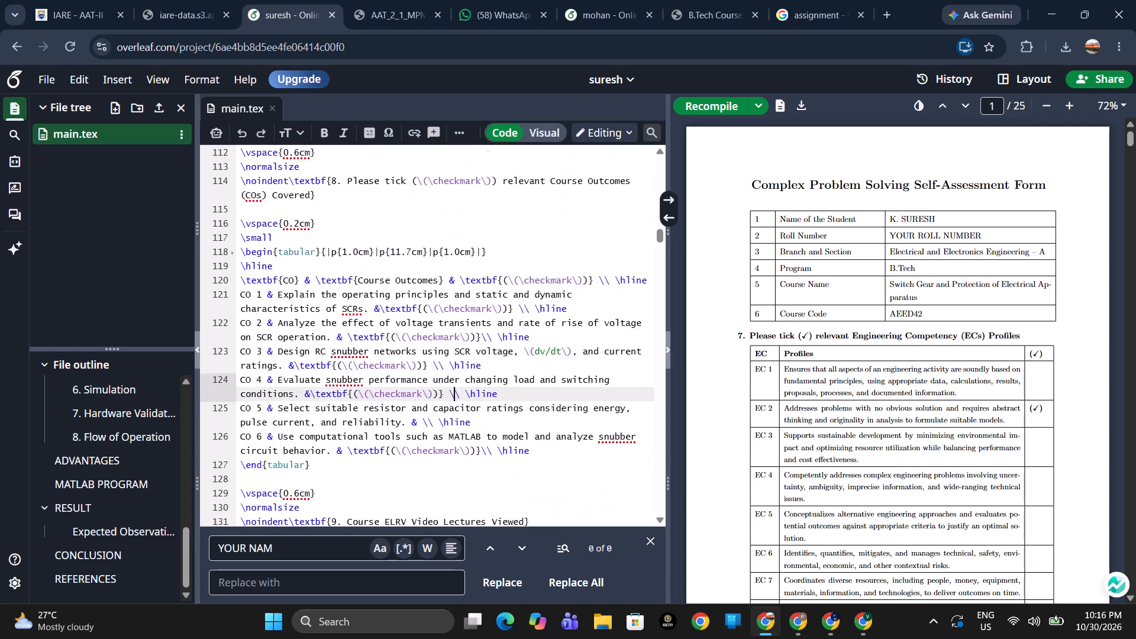
scroll(456, 371, down, 2)
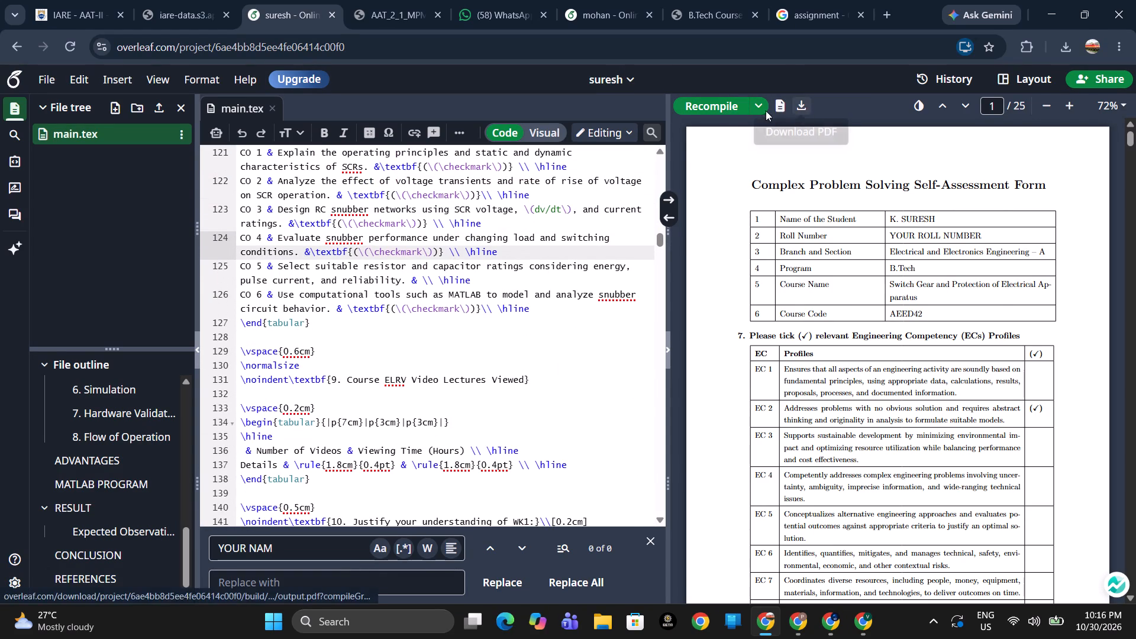
click(720, 109)
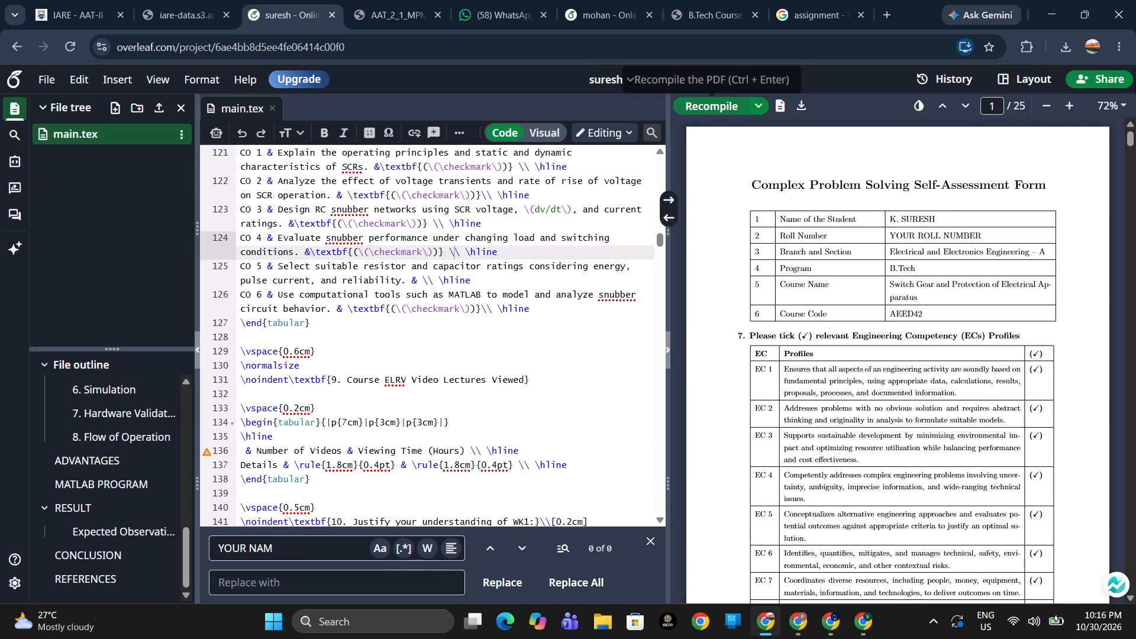
Locate the source of the Date line ending the self-assessment form and delete its "Date:" label and \rule{4cm}{0.4pt} blank, keeping \noindent.
scroll(964, 295, down, 5)
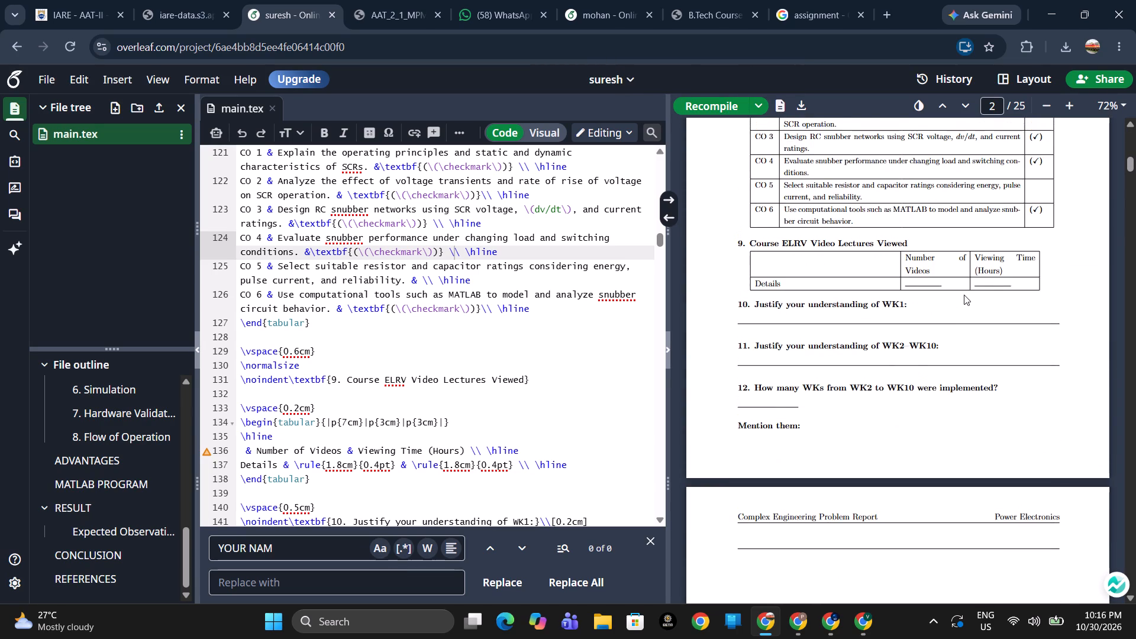
scroll(964, 295, down, 6)
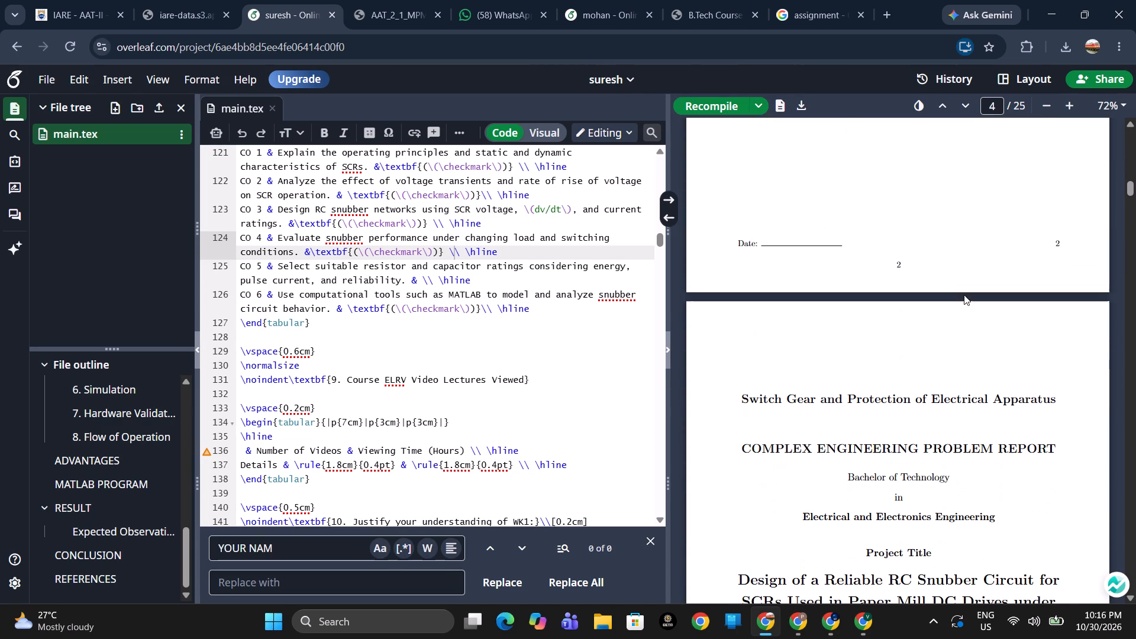
double_click(748, 224)
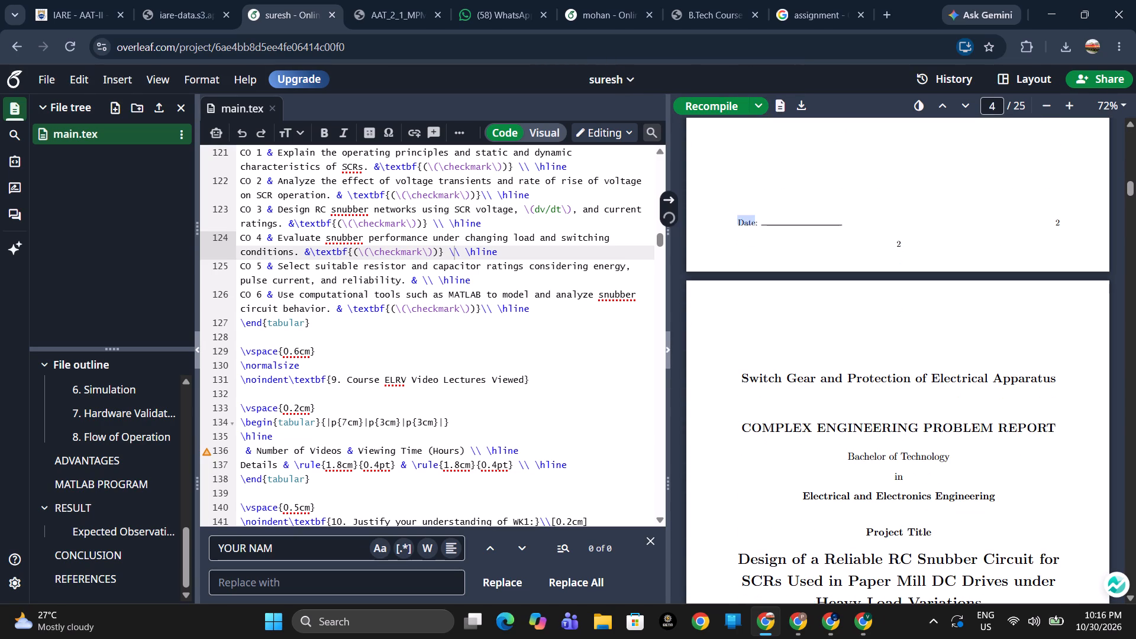
drag(427, 337, 326, 333)
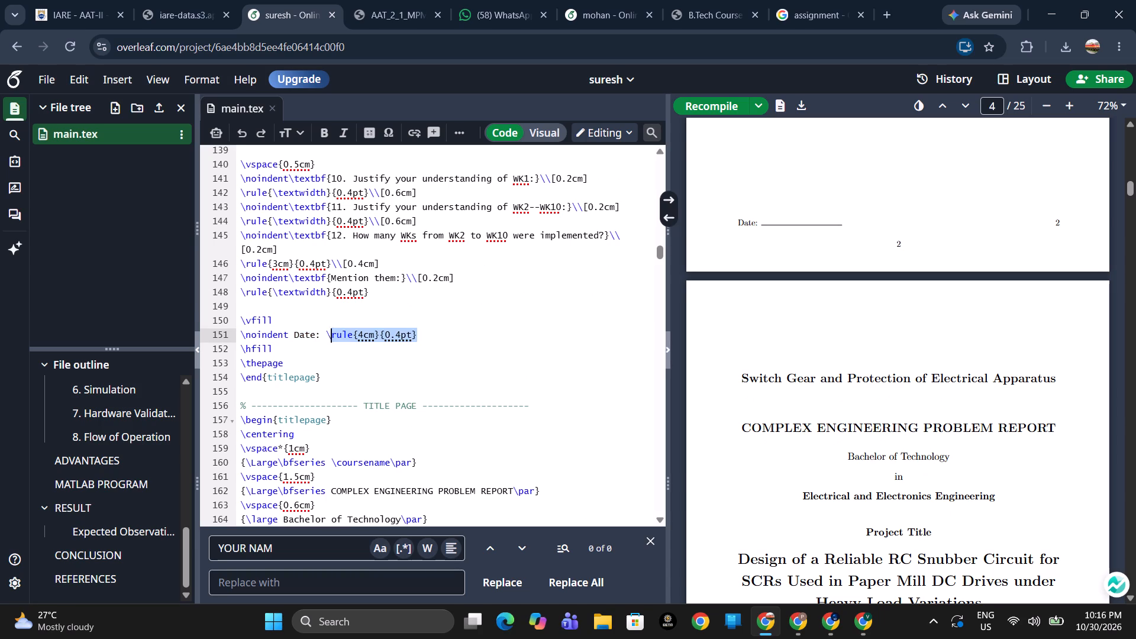
drag(326, 333, 296, 331)
key(BackSpace)
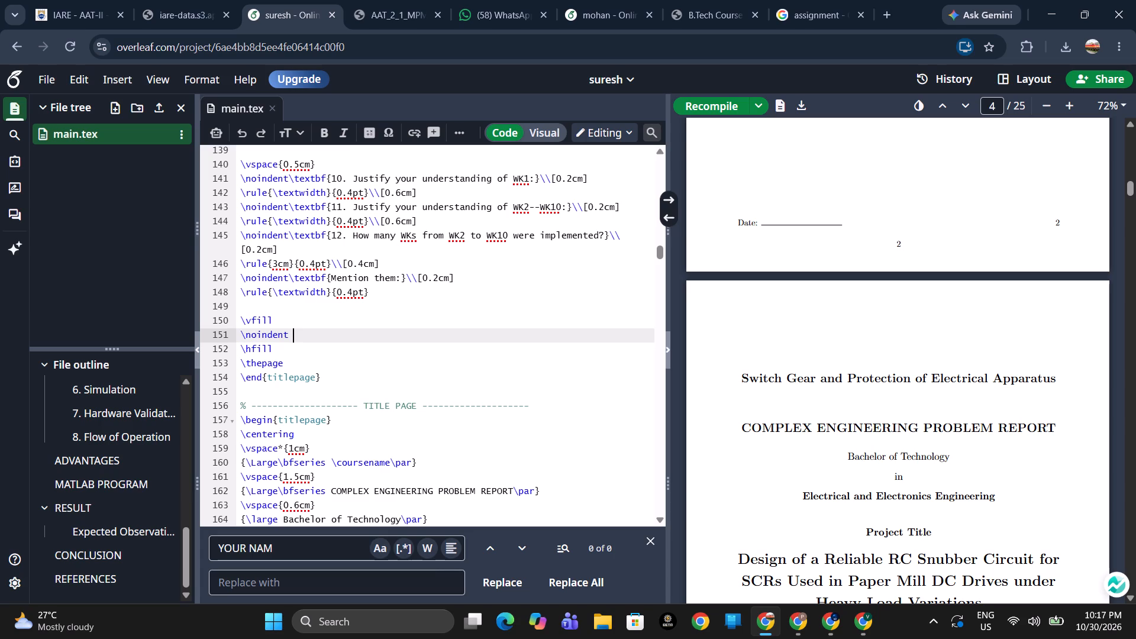
scroll(296, 331, right, 1)
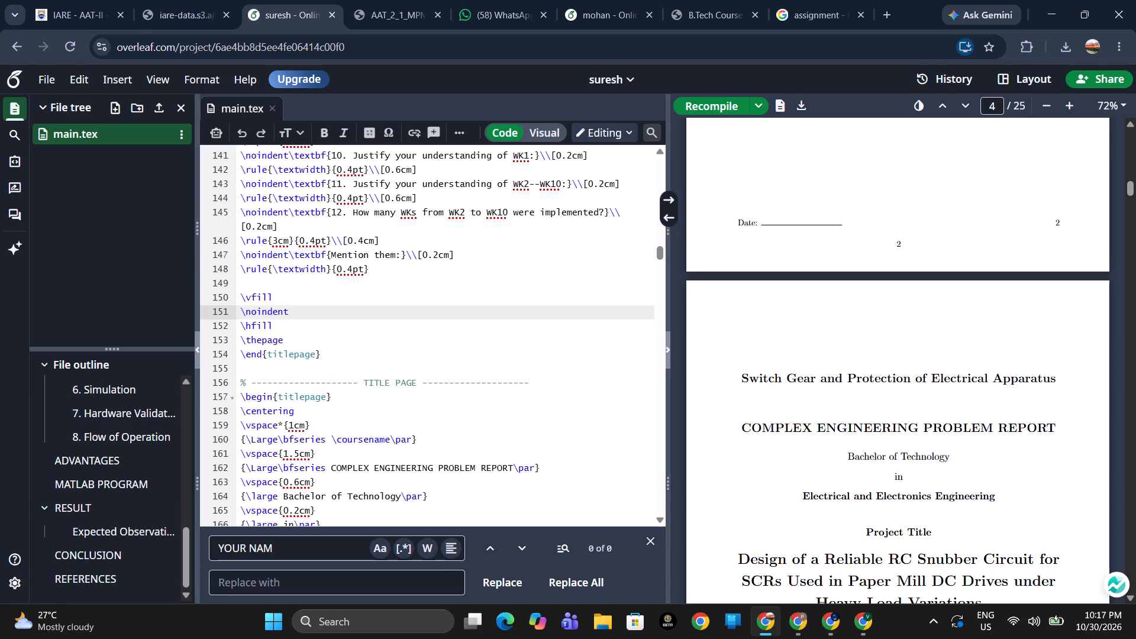
Replace the "Project Title" heading on the report's title page with "ASSIGNMENT" in the source, keeping its \large\bfseries formatting.
scroll(860, 499, down, 4)
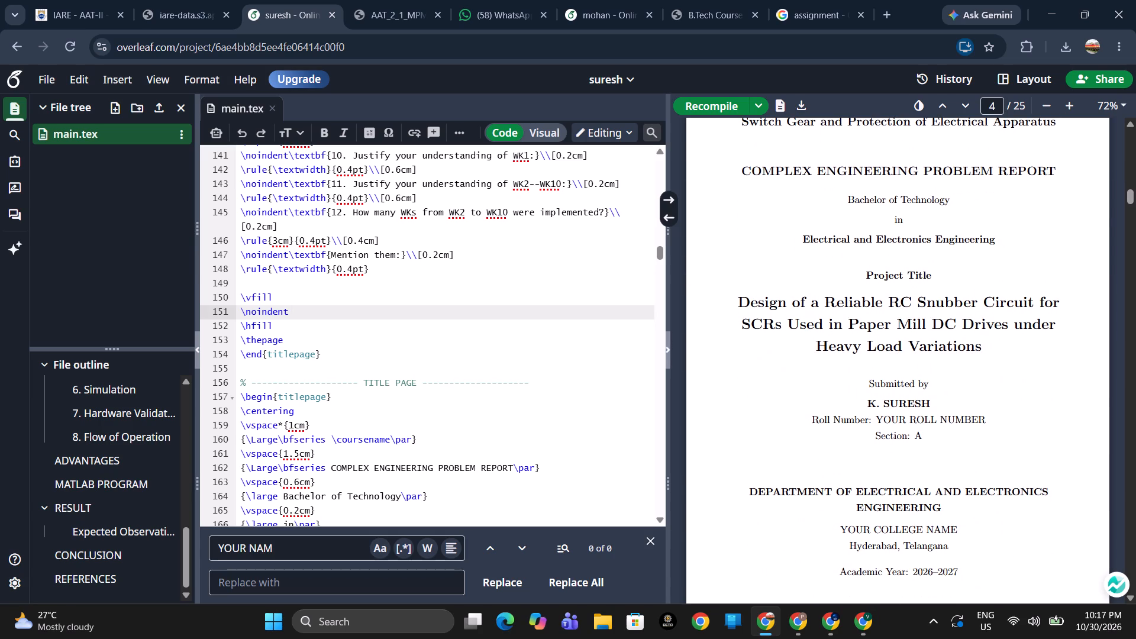
triple_click(896, 275)
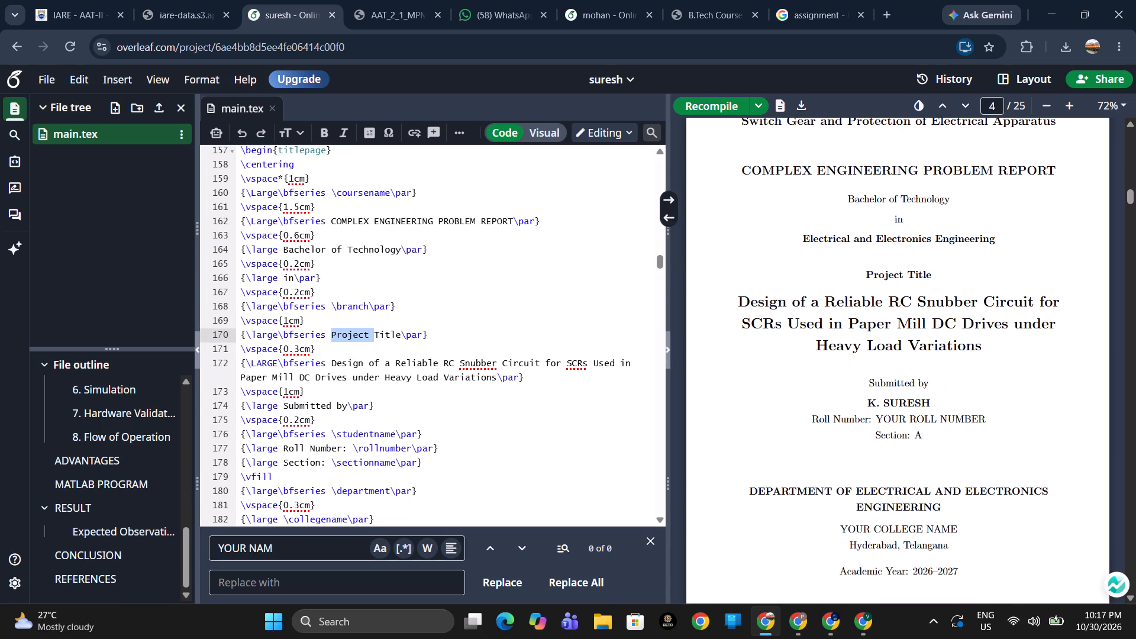
click(400, 333)
key(BackSpace)
key(BackSpace)
key(BackSpace)
key(BackSpace)
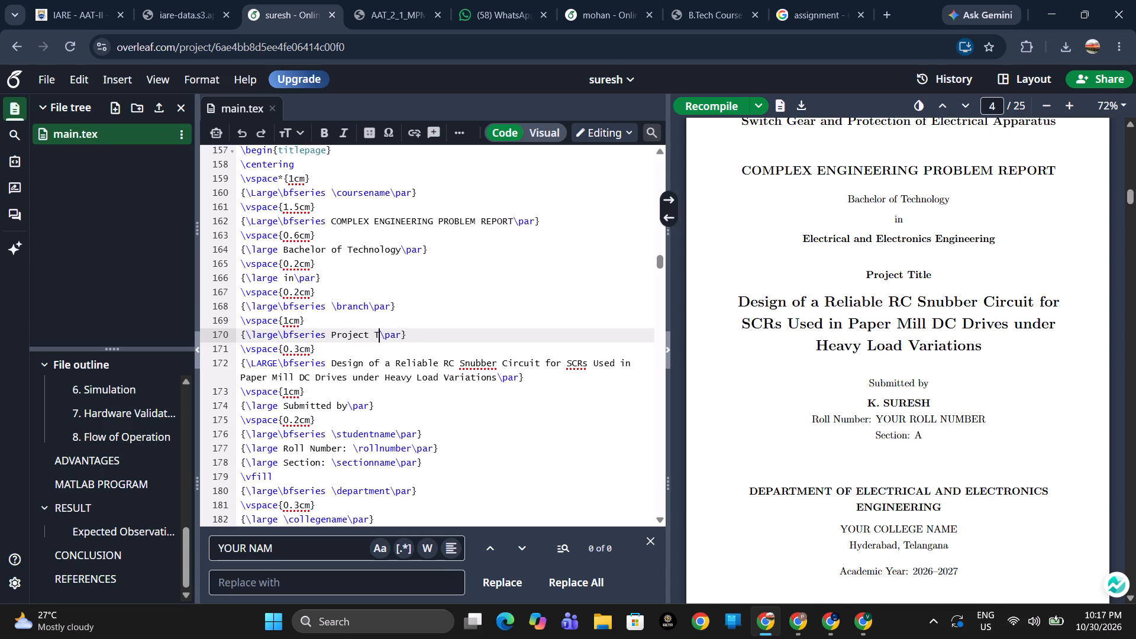
key(BackSpace)
key(BackSpace)
key(BackSpace)
key(BackSpace)
key(BackSpace)
key(BackSpace)
key(BackSpace)
key(BackSpace)
key(BackSpace)
text(AS)
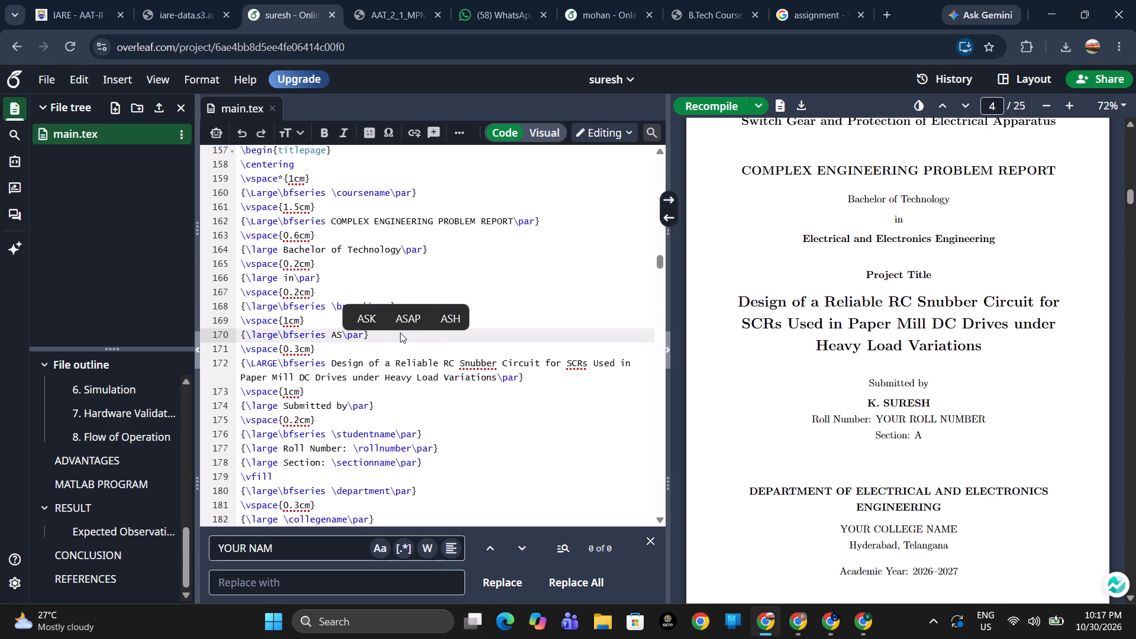
text(SIGNMENT)
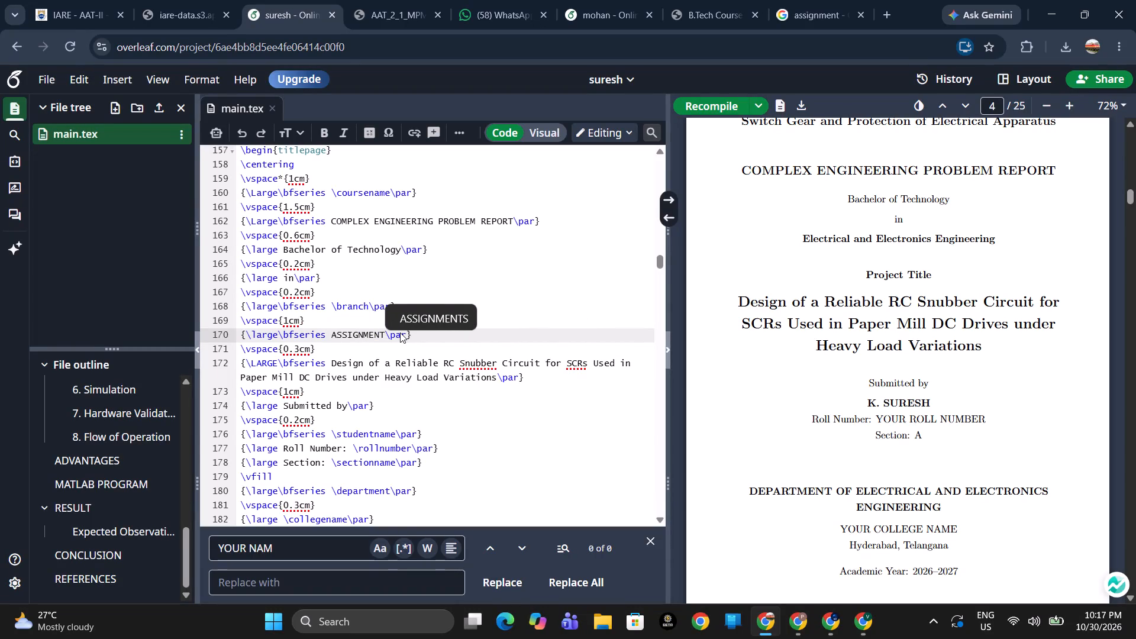
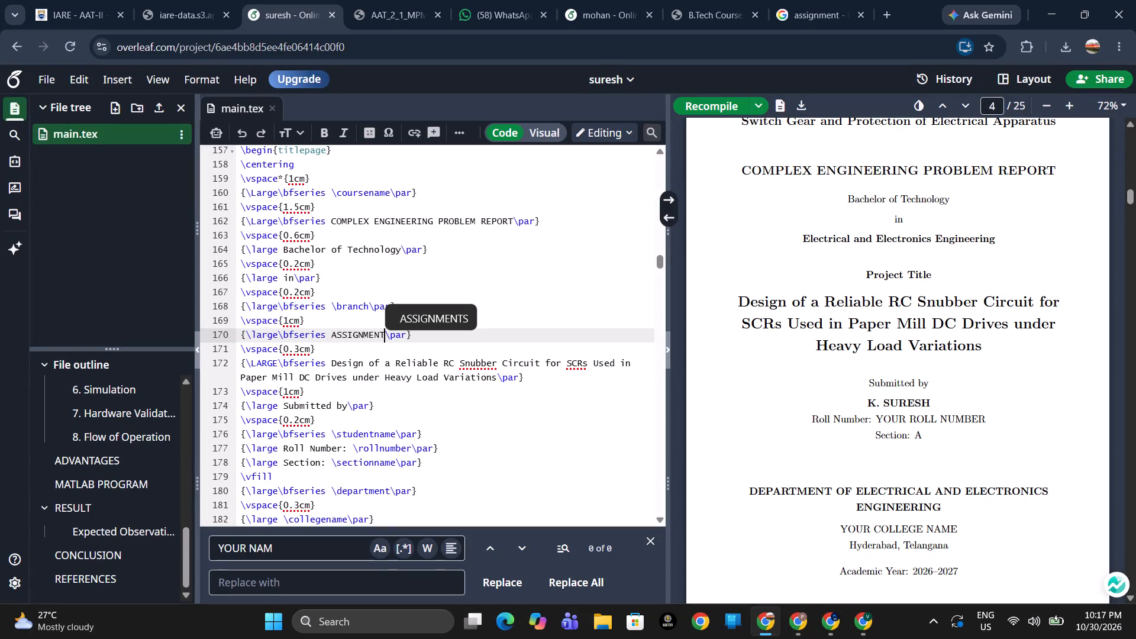
Recompile the report with the new title-page heading.
click(712, 106)
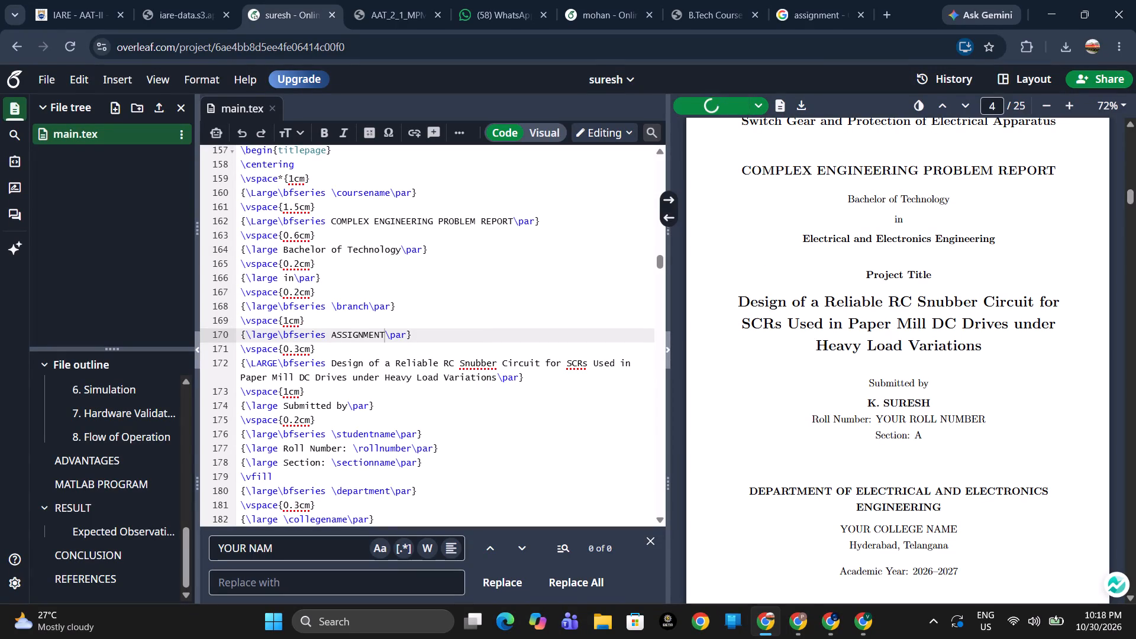
Replace the YOUR COLLEGE NAME placeholder in the \collegename definition with INSTITUTE OF AERONAUTICAL ENGINEERING and recompile the report.
scroll(766, 330, down, 2)
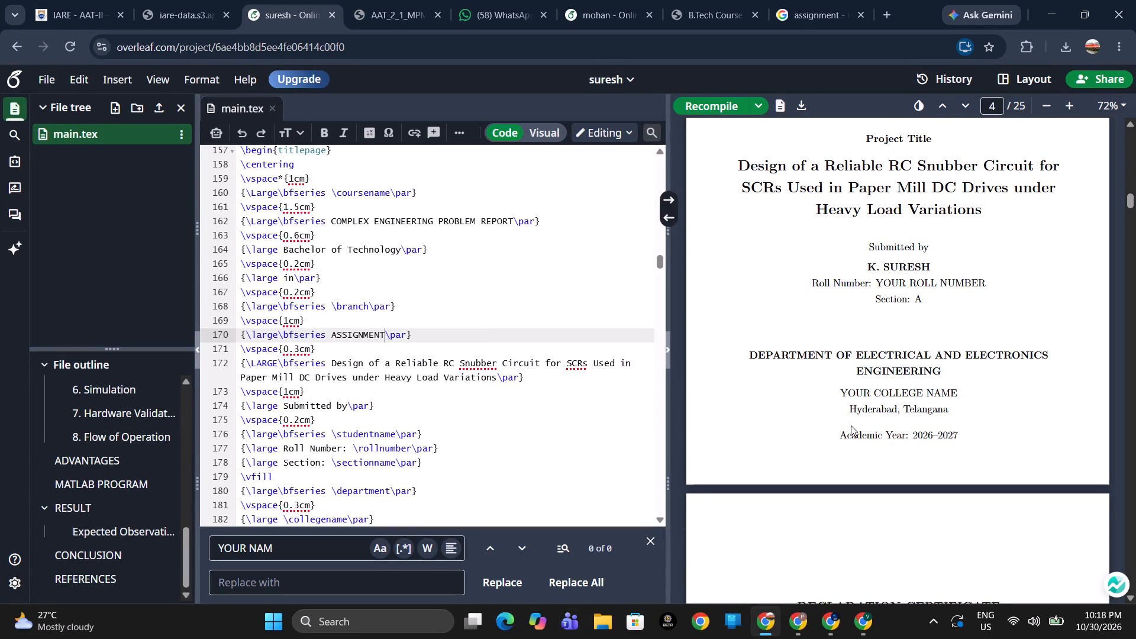
click(870, 398)
double_click(864, 396)
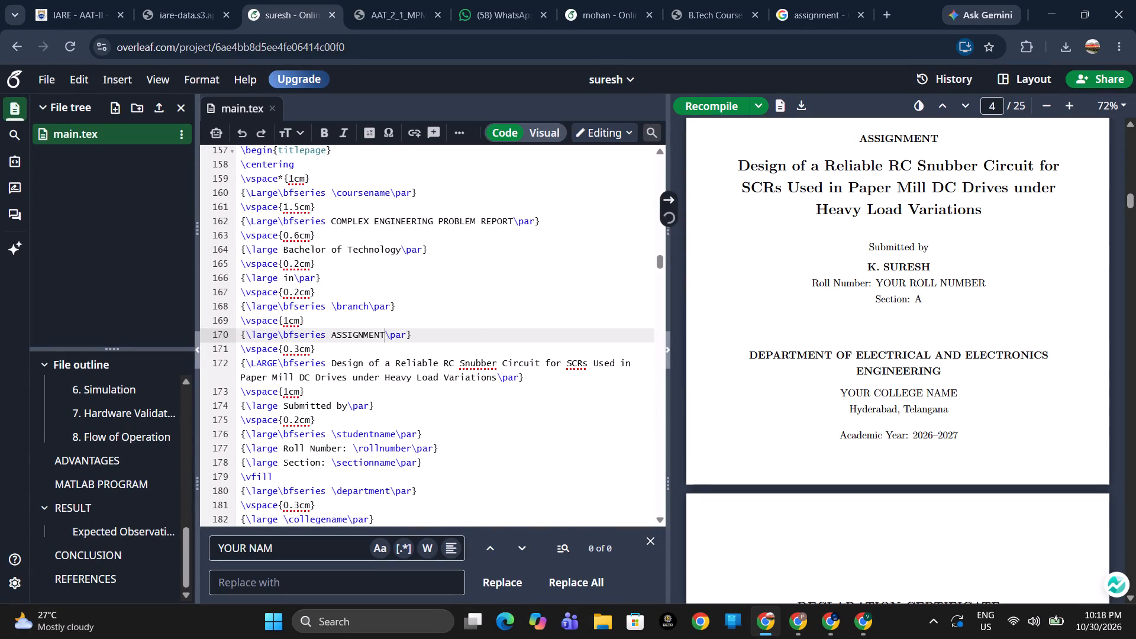
double_click(853, 396)
scroll(528, 317, up, 4)
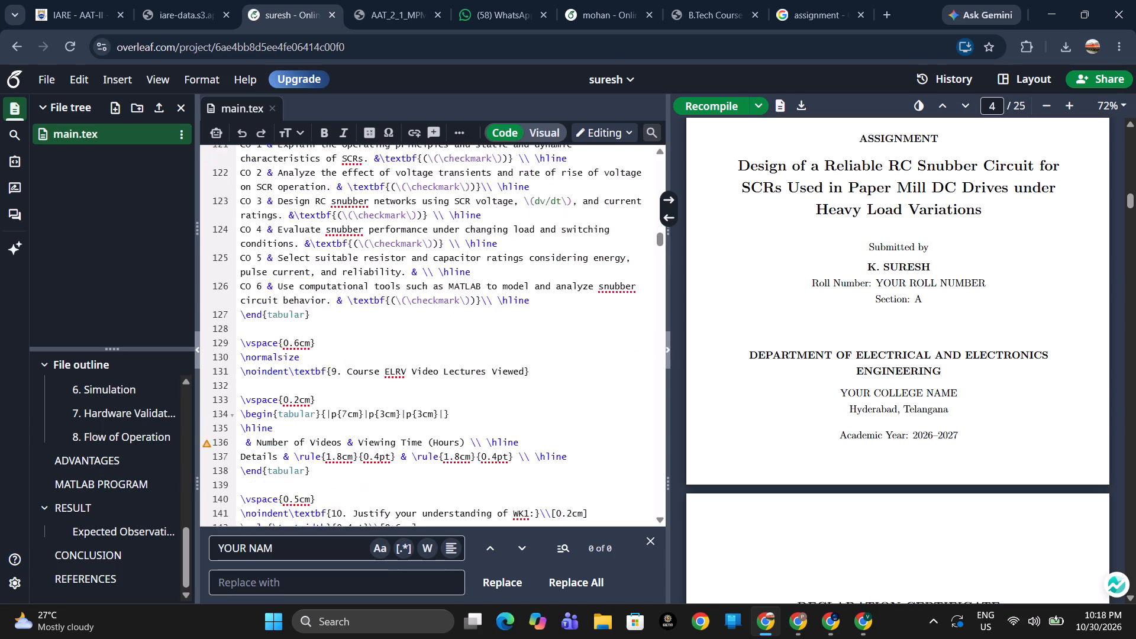
scroll(528, 317, up, 11)
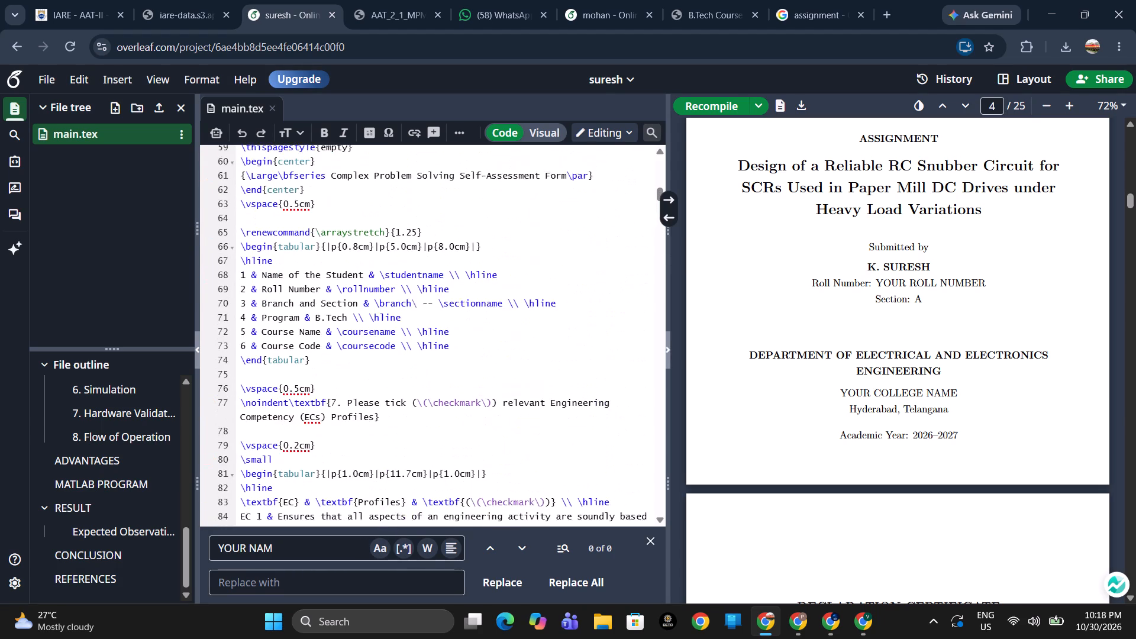
scroll(528, 317, up, 4)
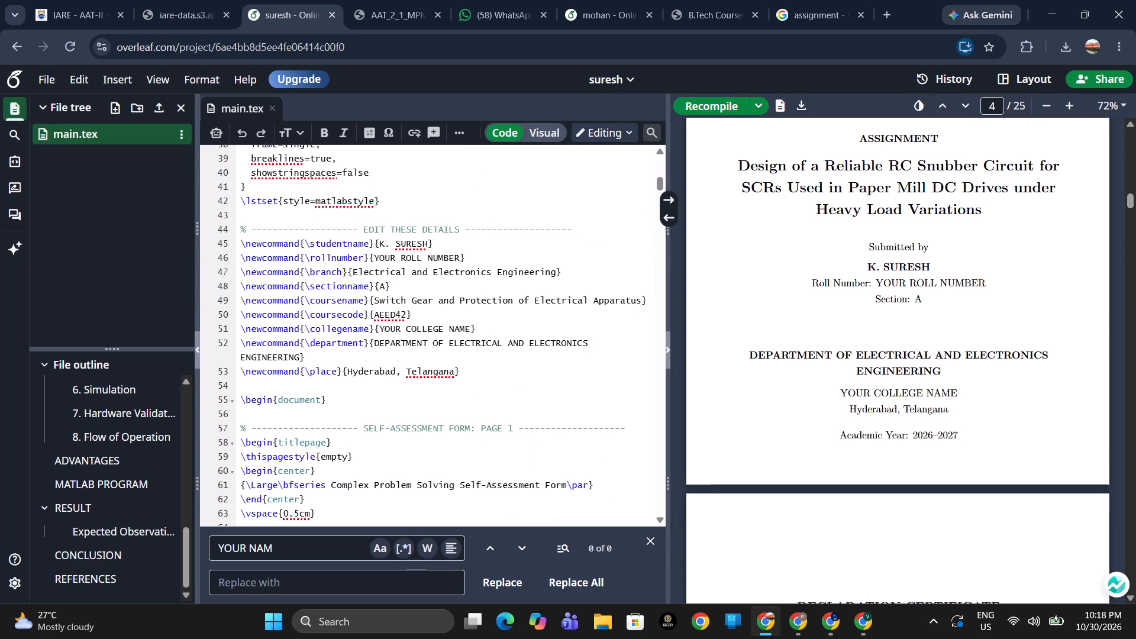
drag(466, 328, 379, 325)
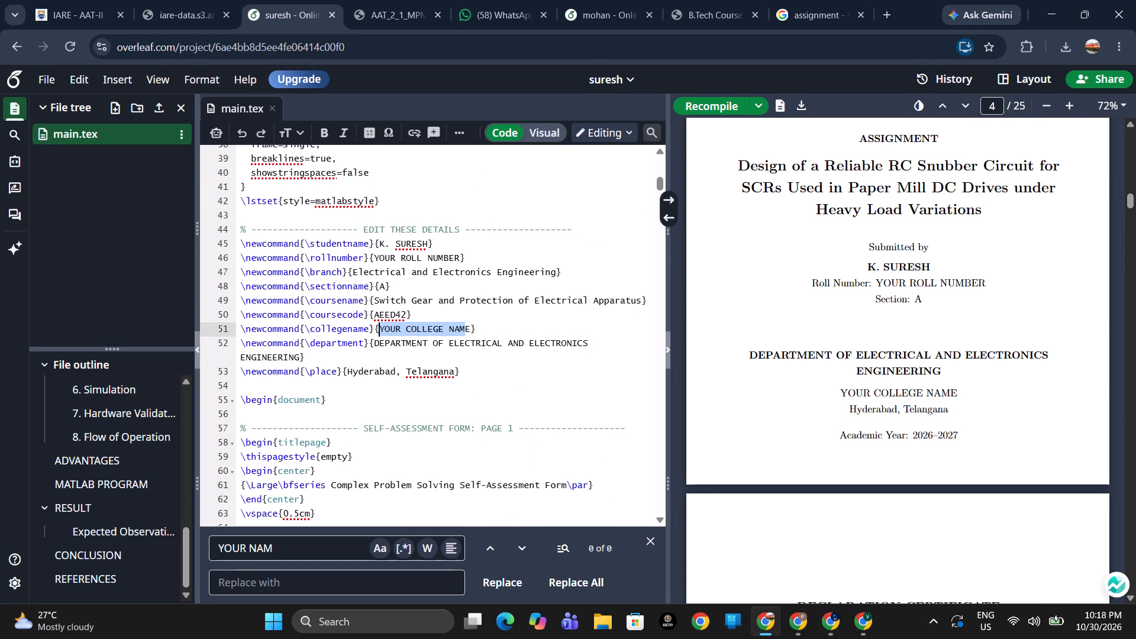
key(BackSpace)
key(Delete)
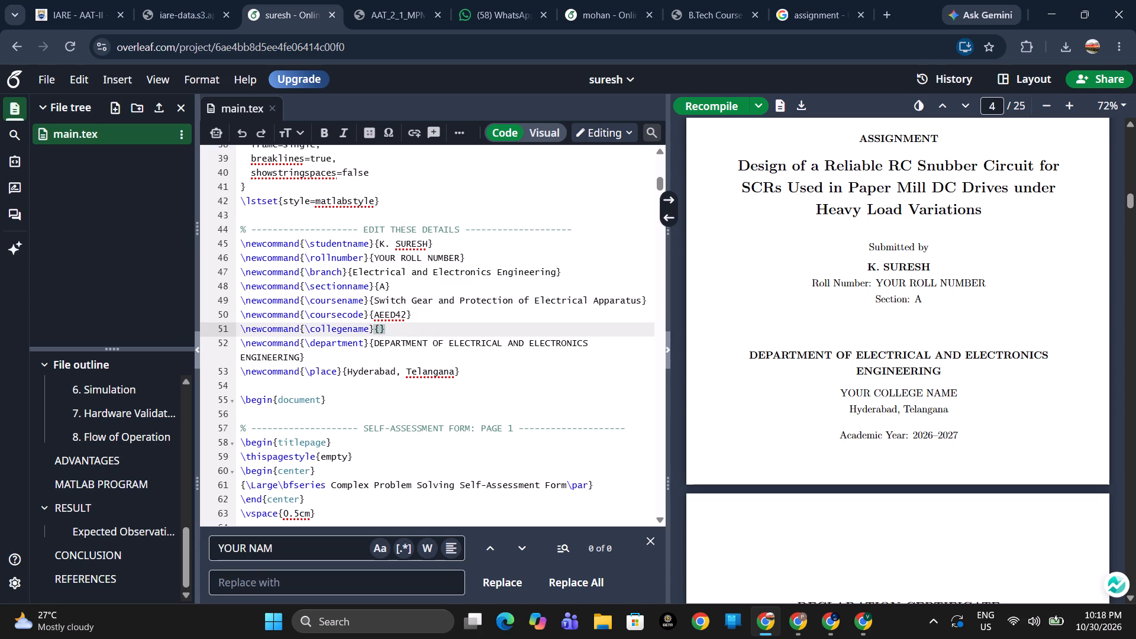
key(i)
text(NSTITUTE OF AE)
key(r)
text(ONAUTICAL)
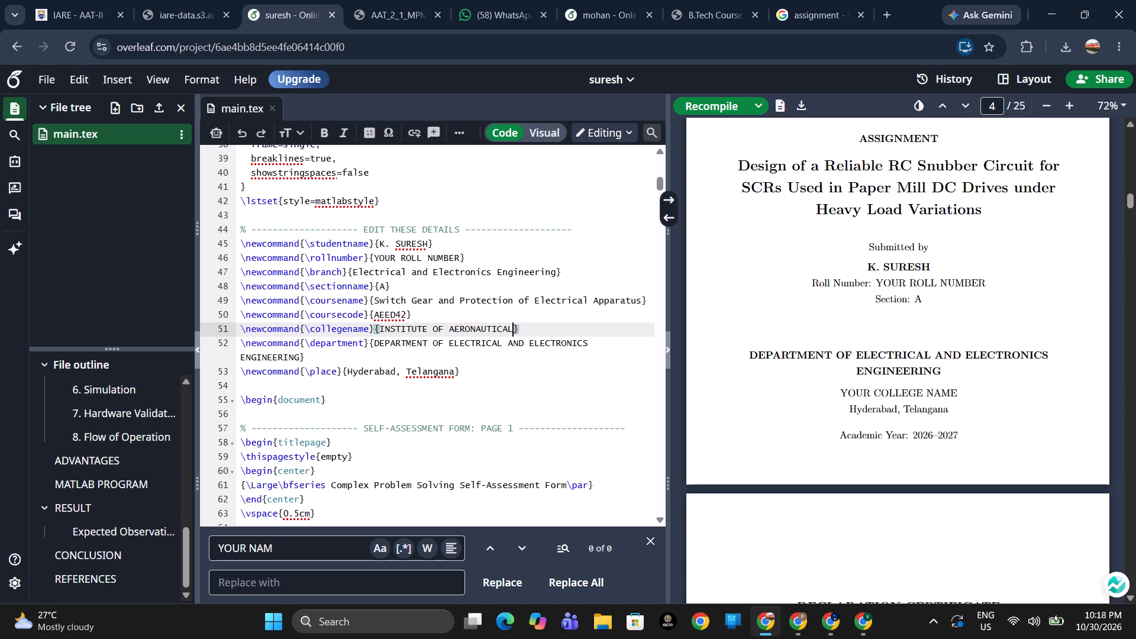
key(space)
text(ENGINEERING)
click(719, 102)
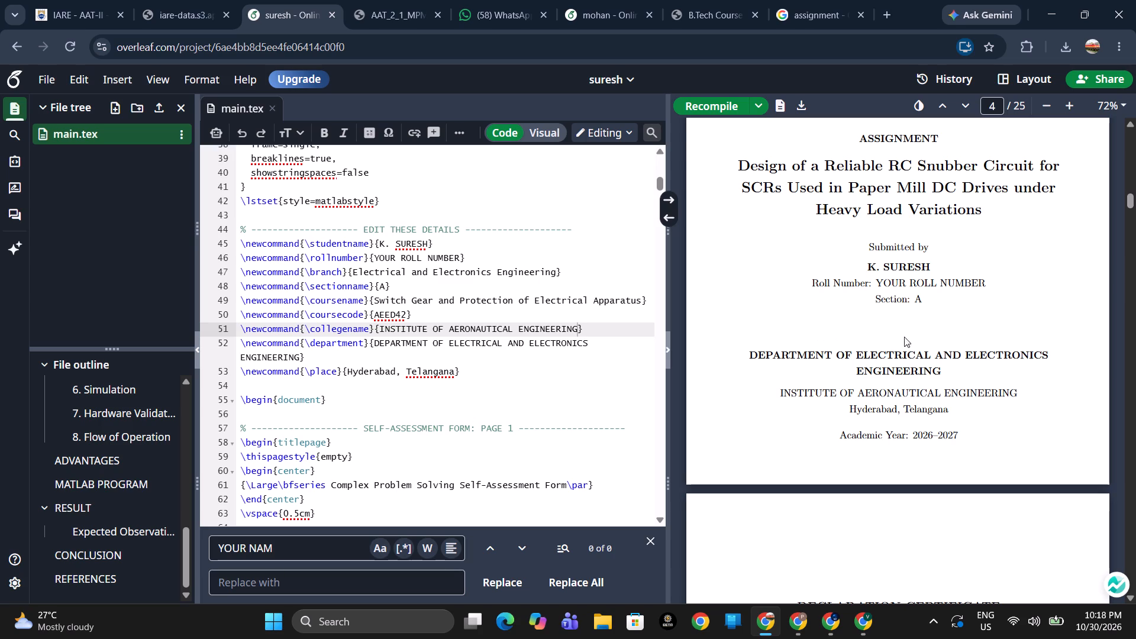
Replace the YOUR ROLL NUMBER placeholder in the \rollnumber definition with the student's roll number and recompile the report.
click(462, 256)
key(BackSpace)
key(BackSpace)
key(BackSpace)
key(BackSpace)
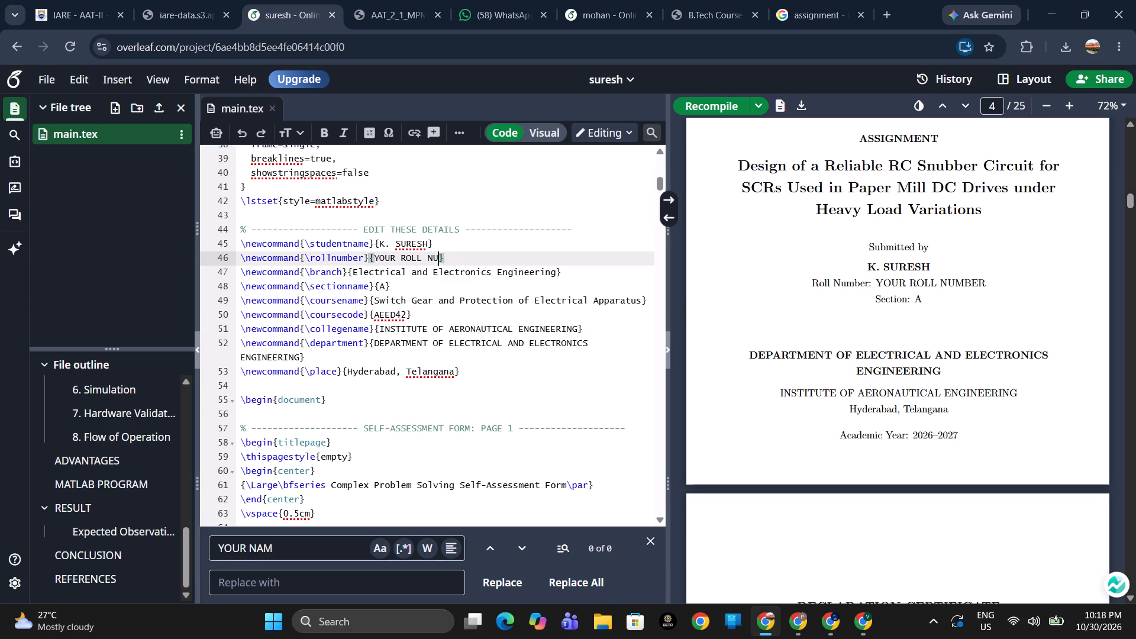
key(BackSpace)
key(BackSpace)
key(BackSpace)
key(BackSpace)
key(BackSpace)
key(BackSpace)
key(BackSpace)
key(BackSpace)
key(BackSpace)
key(BackSpace)
key(BackSpace)
key(BackSpace)
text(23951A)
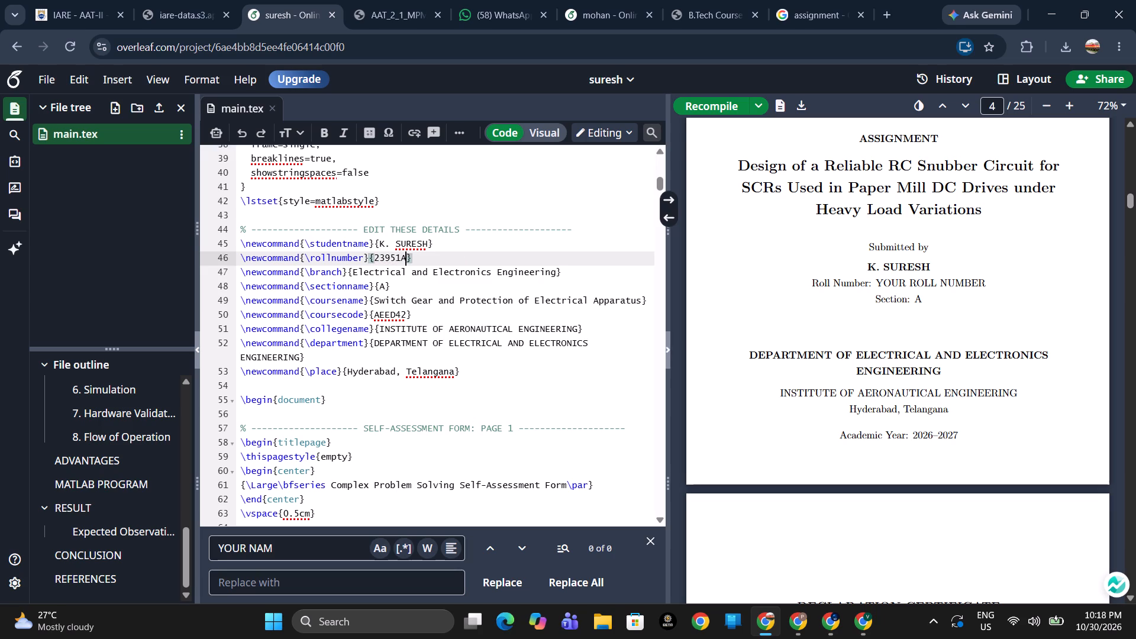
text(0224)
click(705, 106)
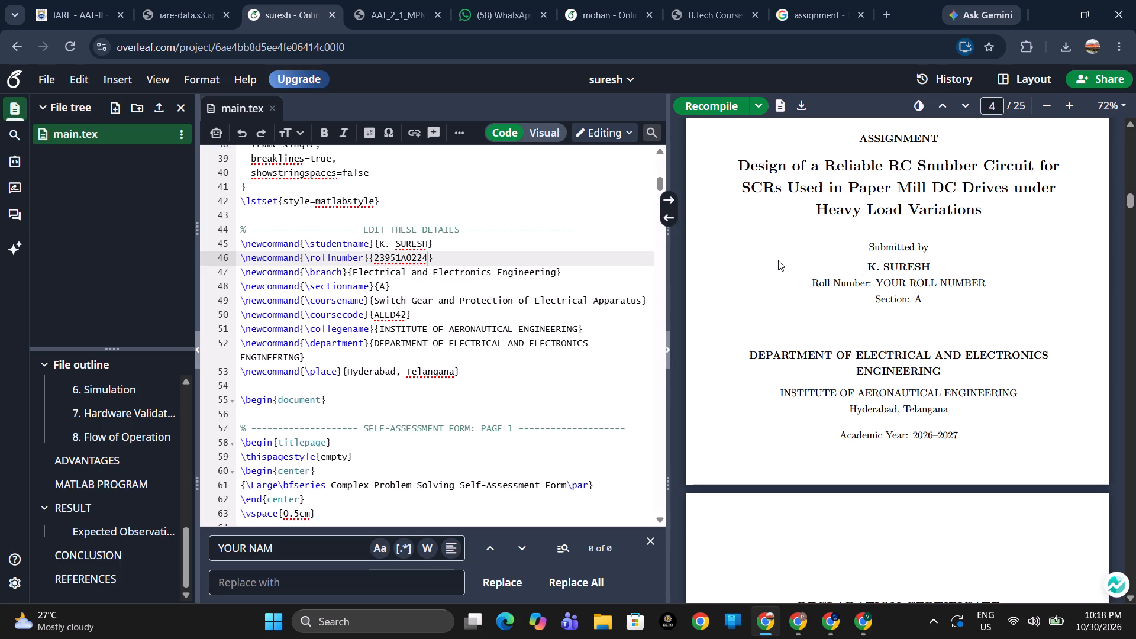
Look through the compiled report from the title page to the hardware and software sections, and check the AAT-II assignment page.
scroll(778, 260, up, 5)
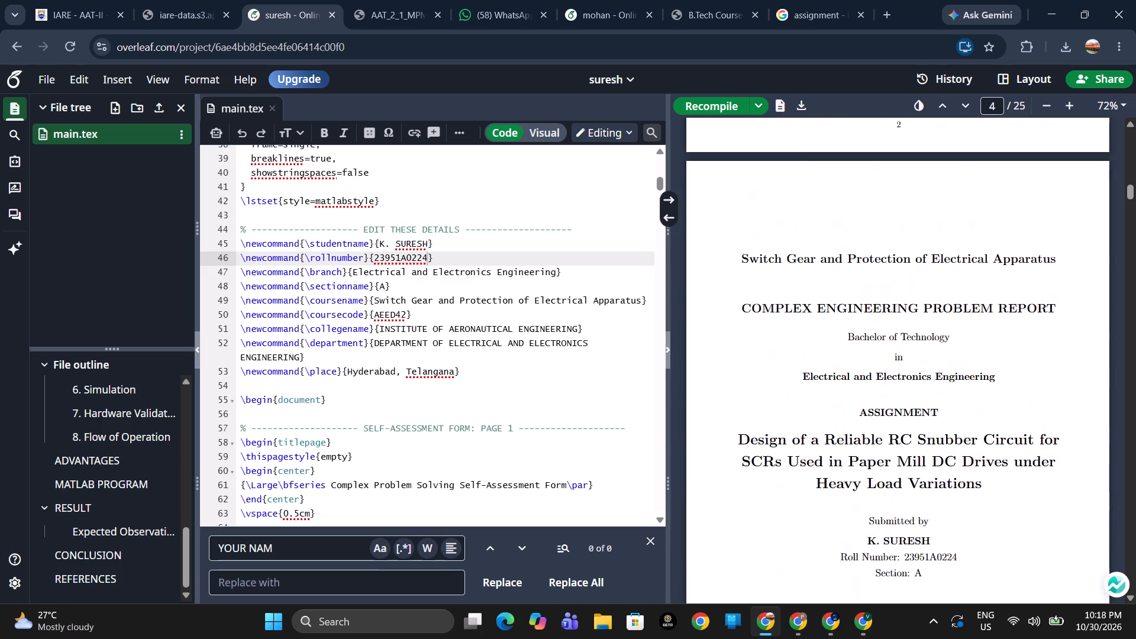
scroll(778, 260, up, 10)
scroll(778, 260, down, 10)
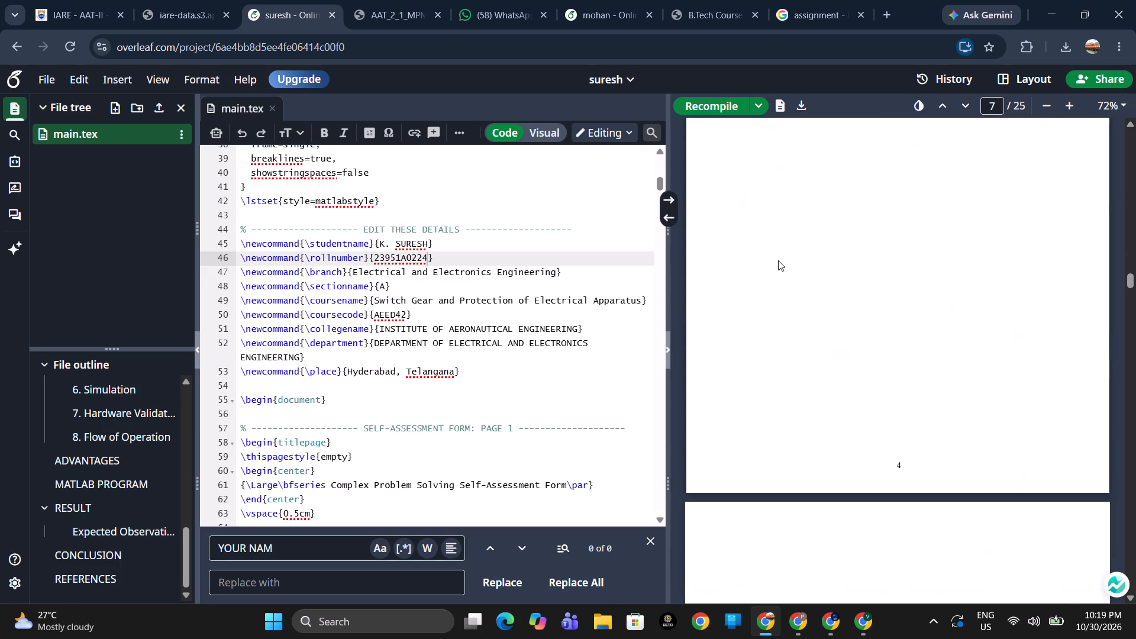
scroll(778, 260, down, 9)
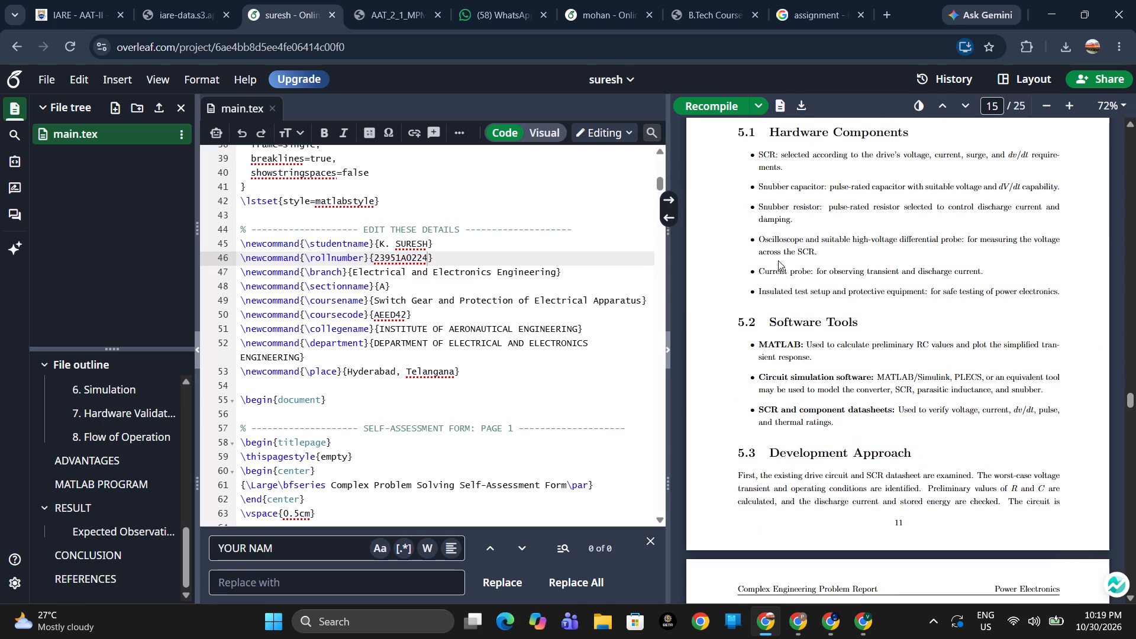
scroll(778, 260, down, 1)
click(98, 0)
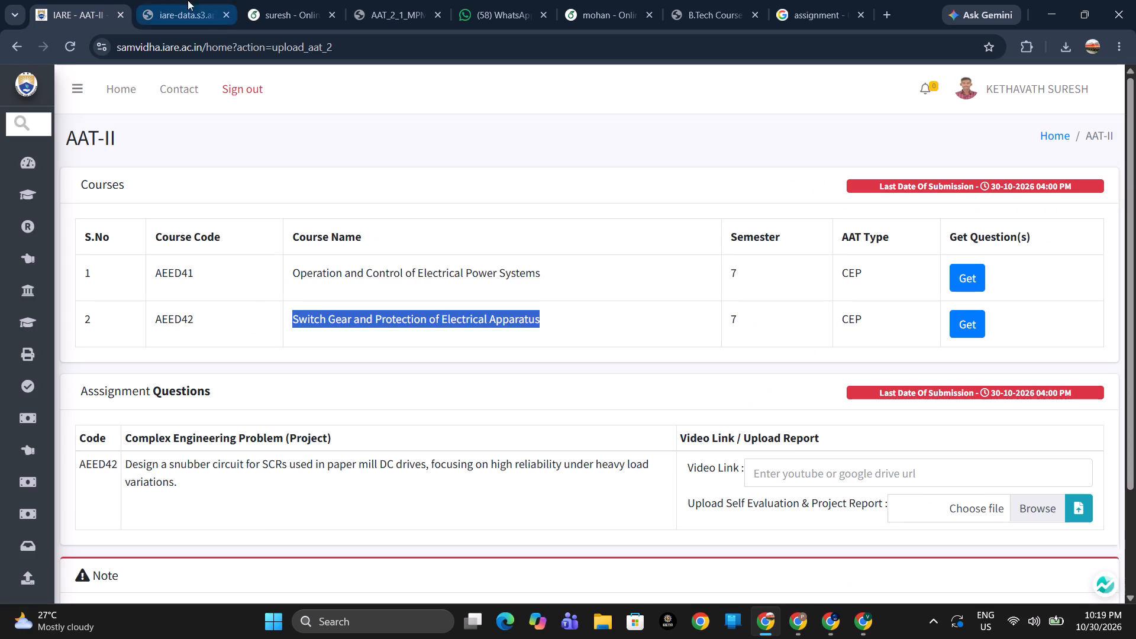
click(299, 0)
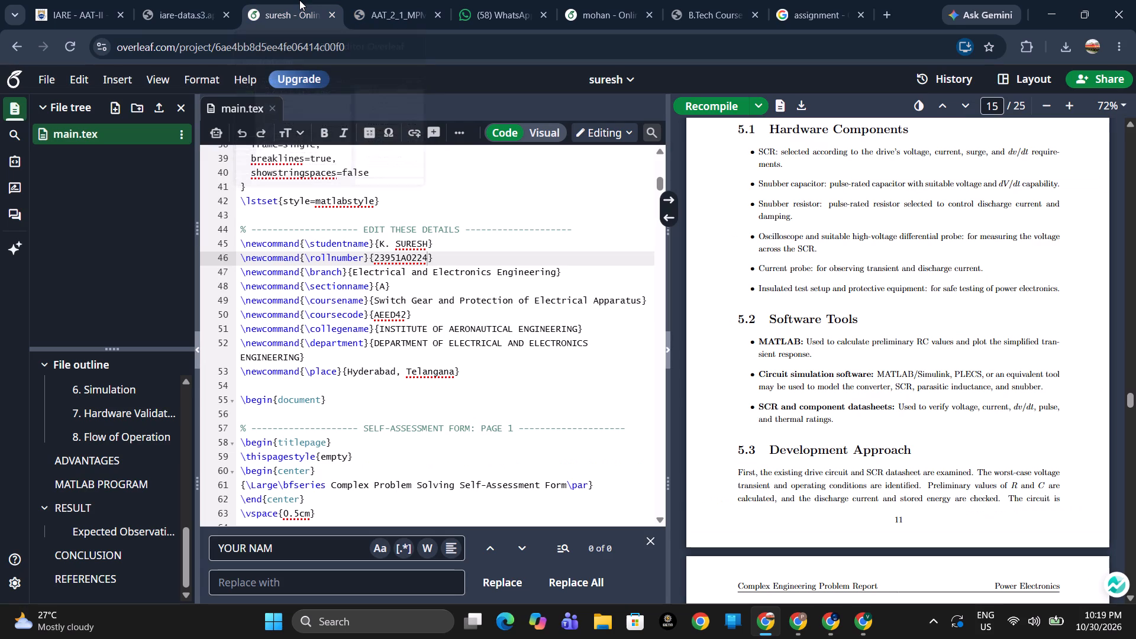
Download the compiled report as a PDF to the Downloads folder under the name "suresh SWITCH 2".
click(808, 106)
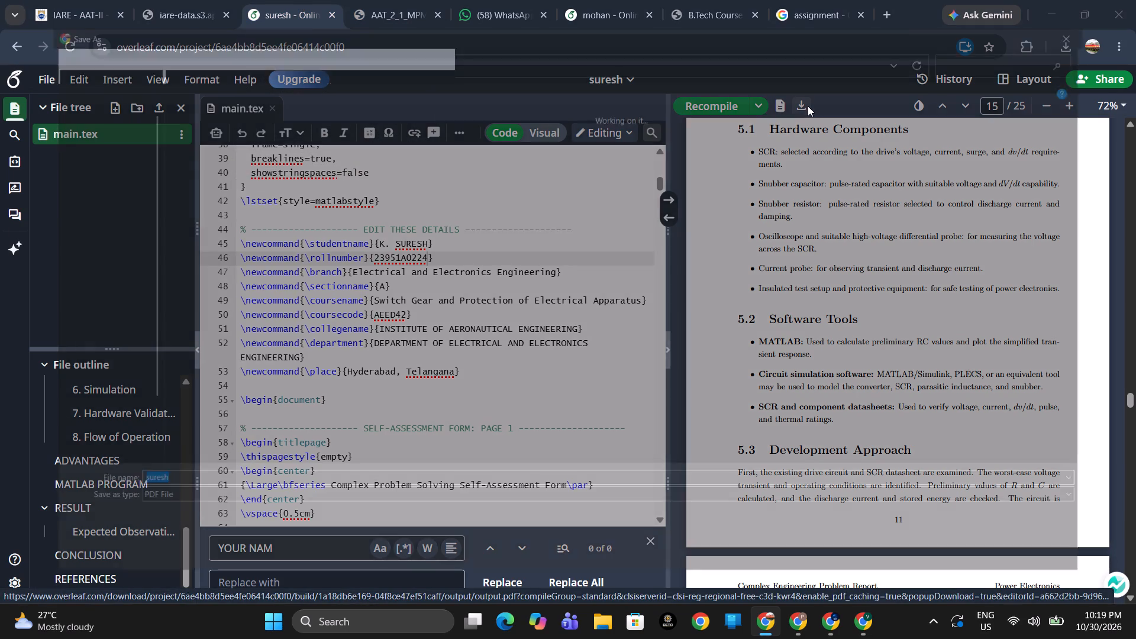
click(289, 488)
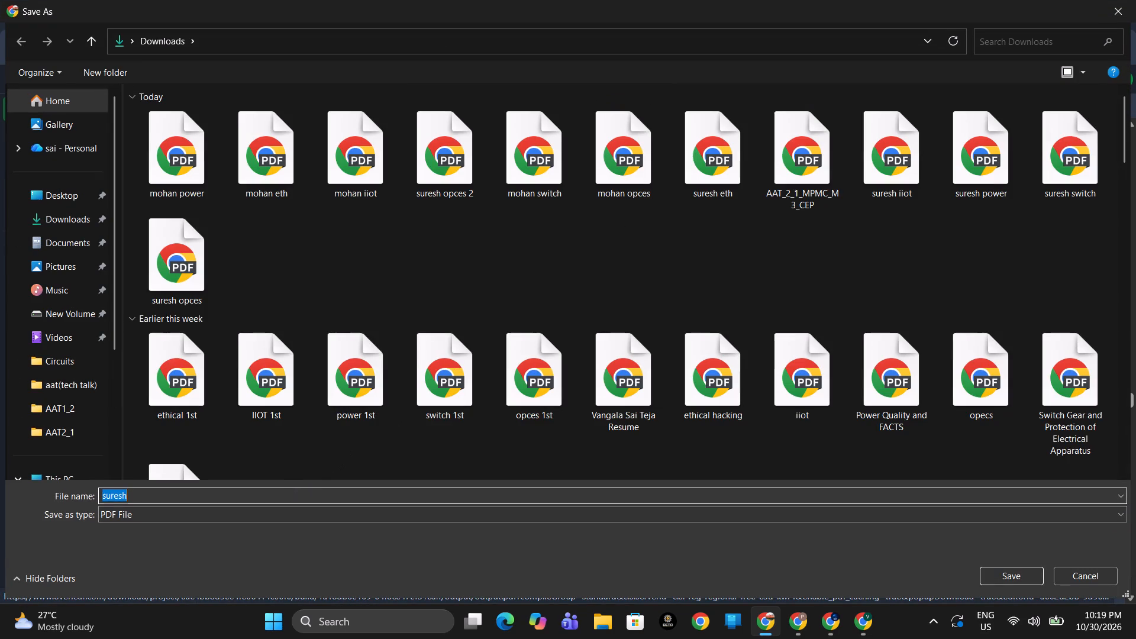
click(286, 494)
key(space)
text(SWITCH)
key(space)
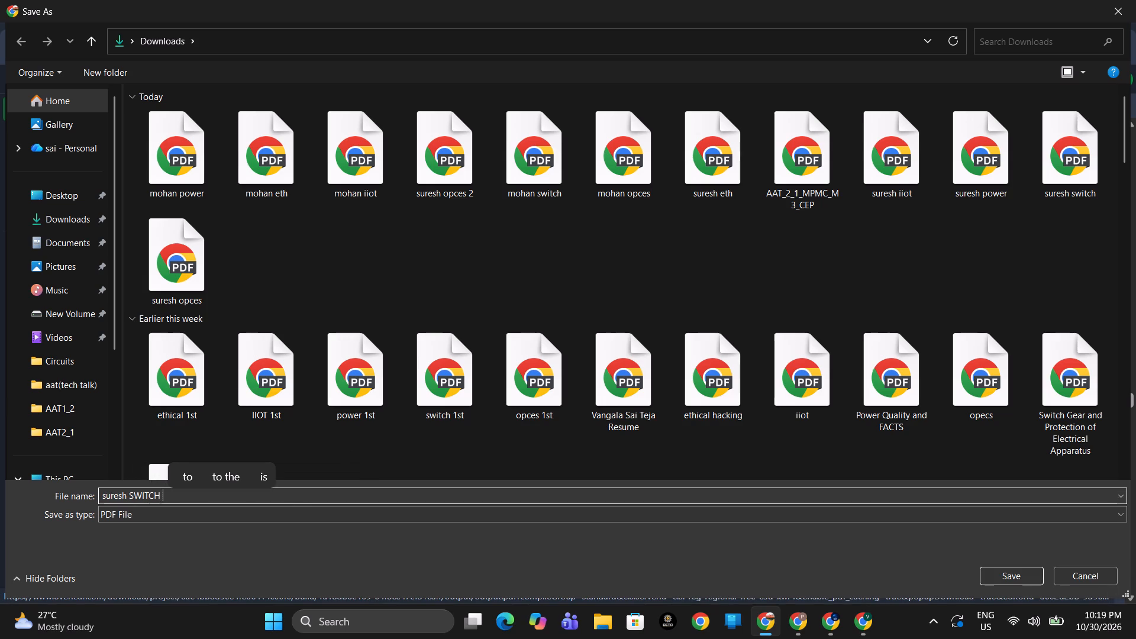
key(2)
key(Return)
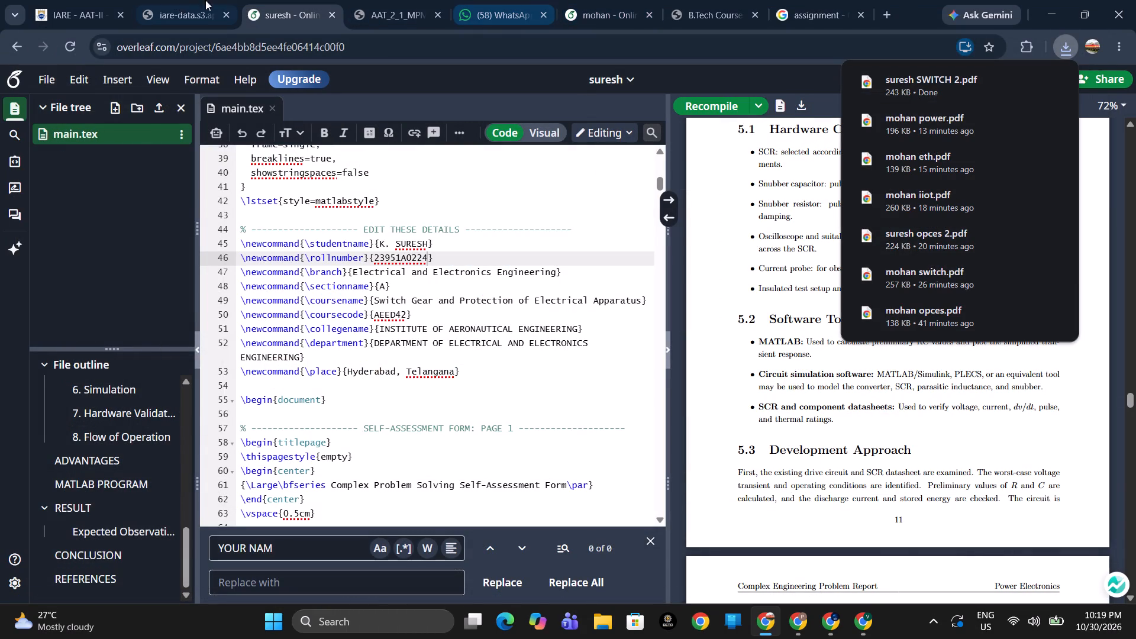
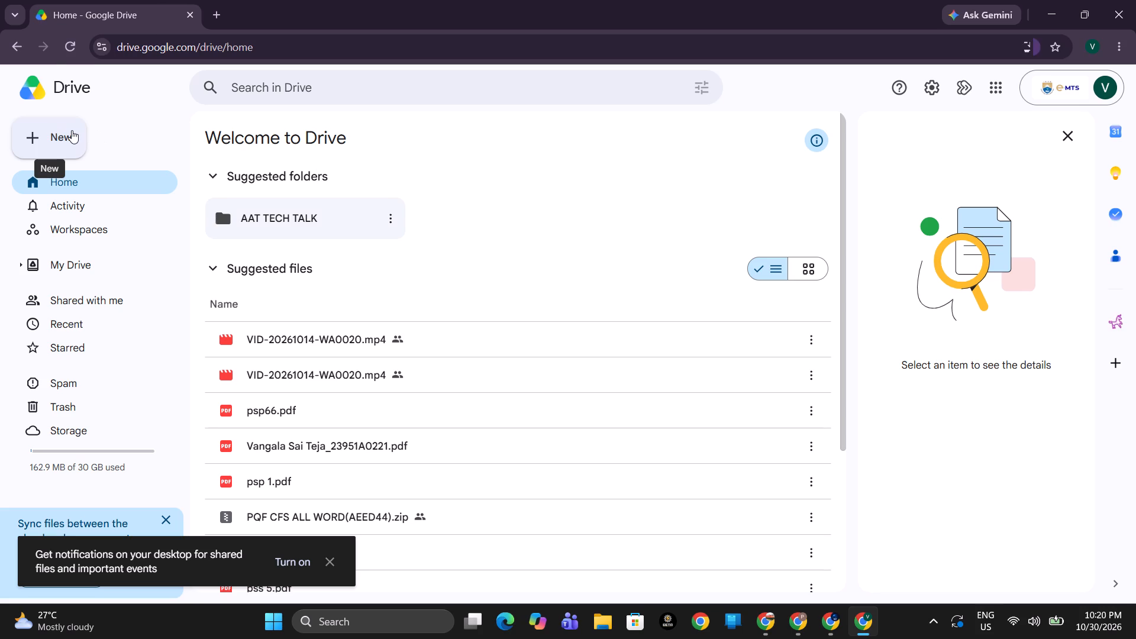
Create a new folder named "Assignment" in Google Drive and open it.
click(383, 149)
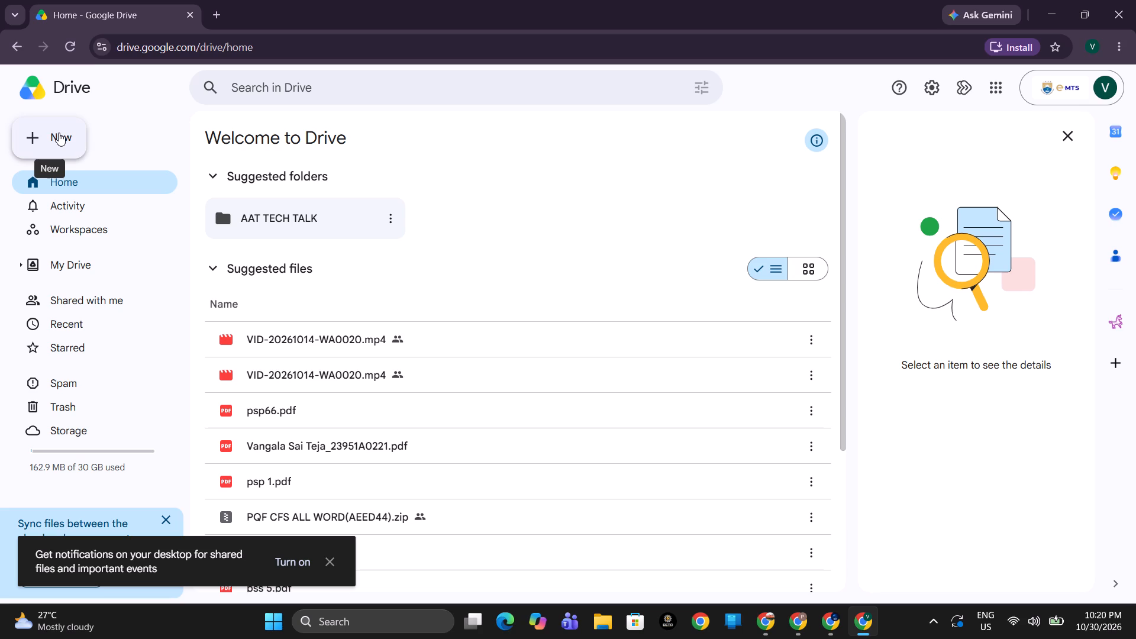
click(59, 133)
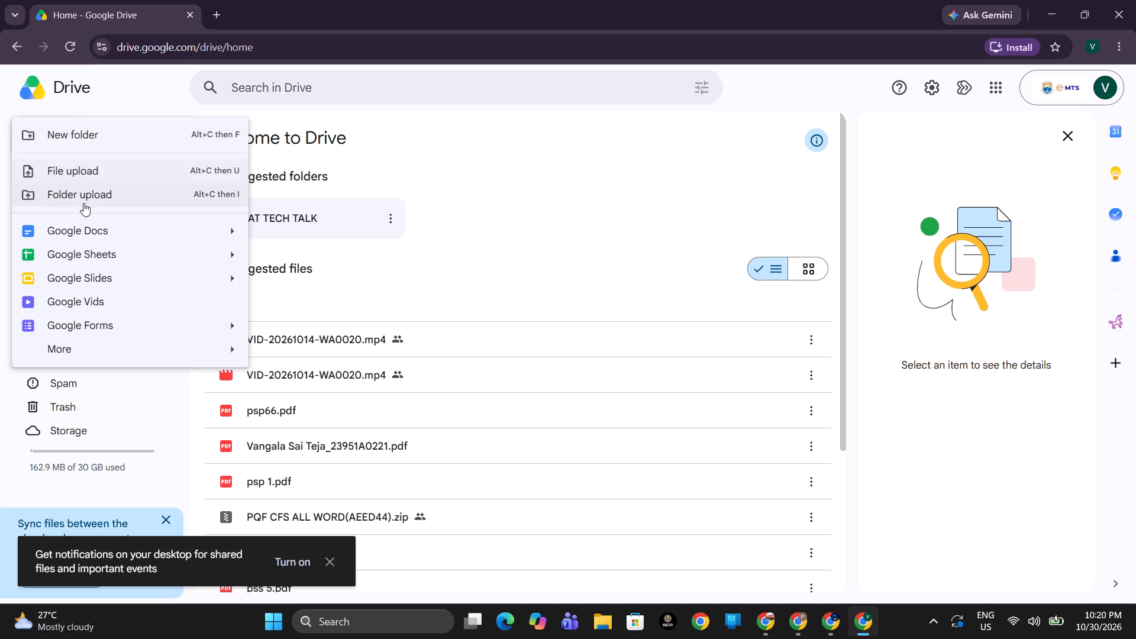
click(79, 138)
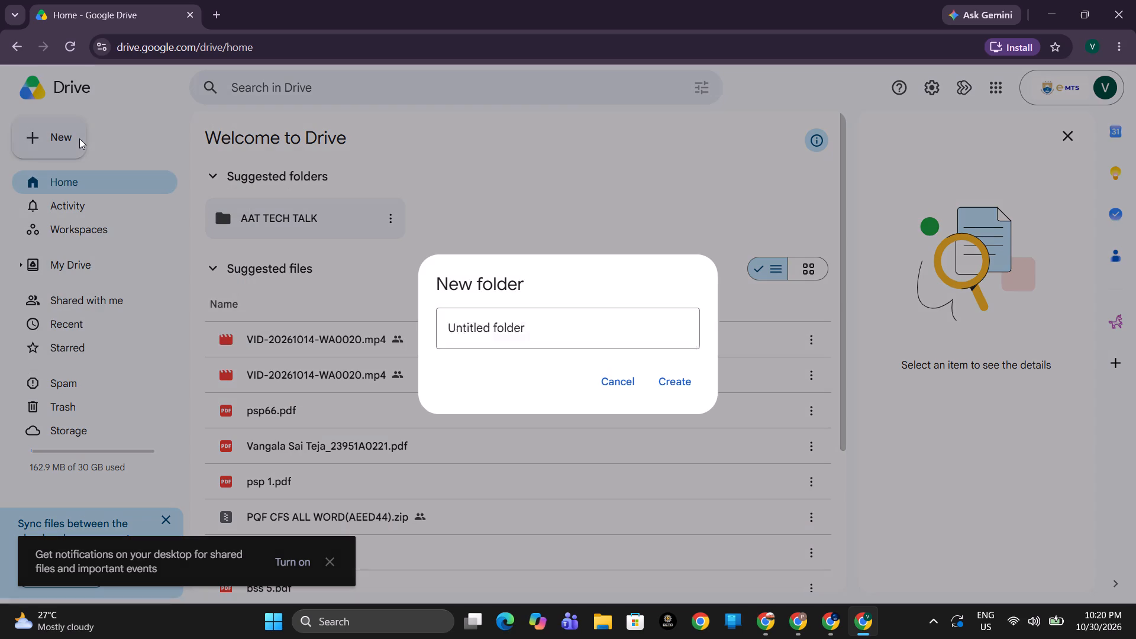
key(BackSpace)
key(BackSpace)
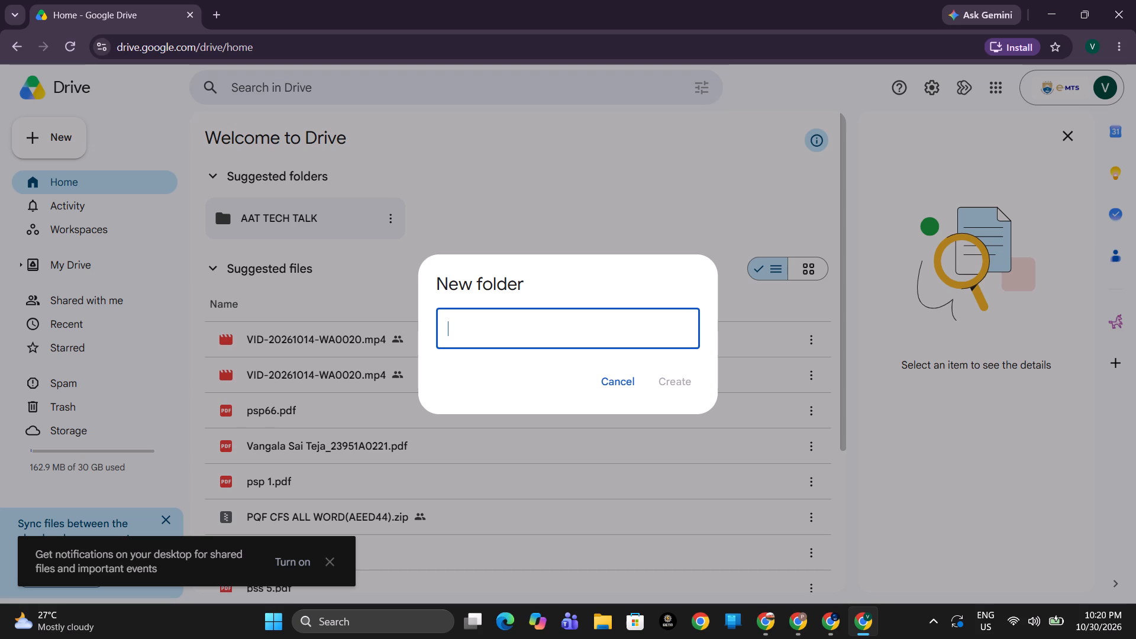
text(Assignm)
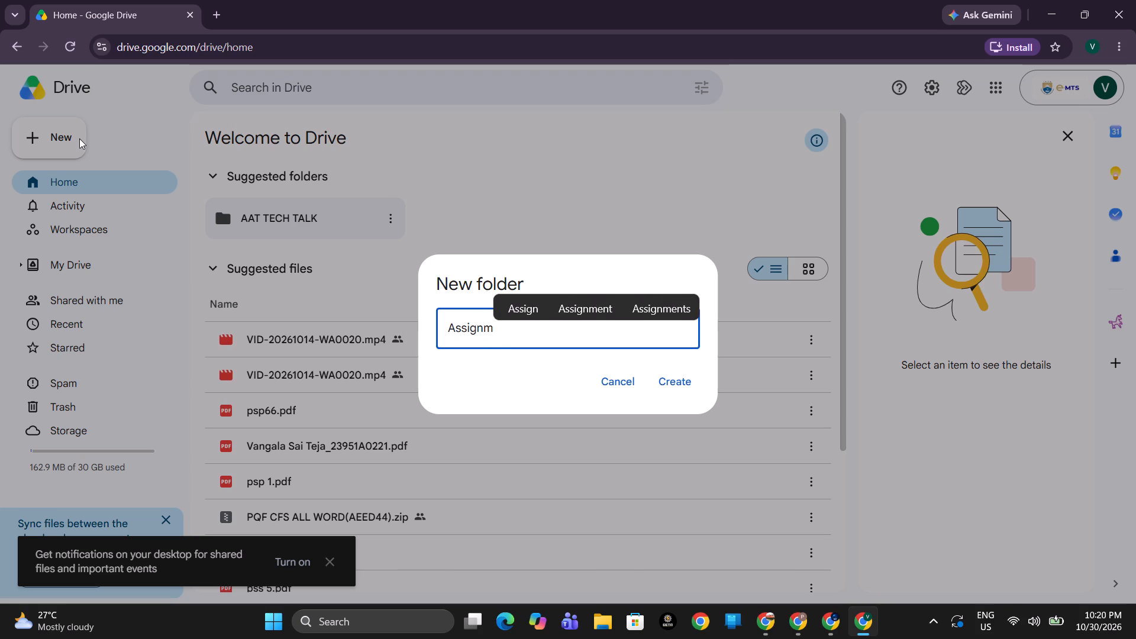
text(ent)
key(Return)
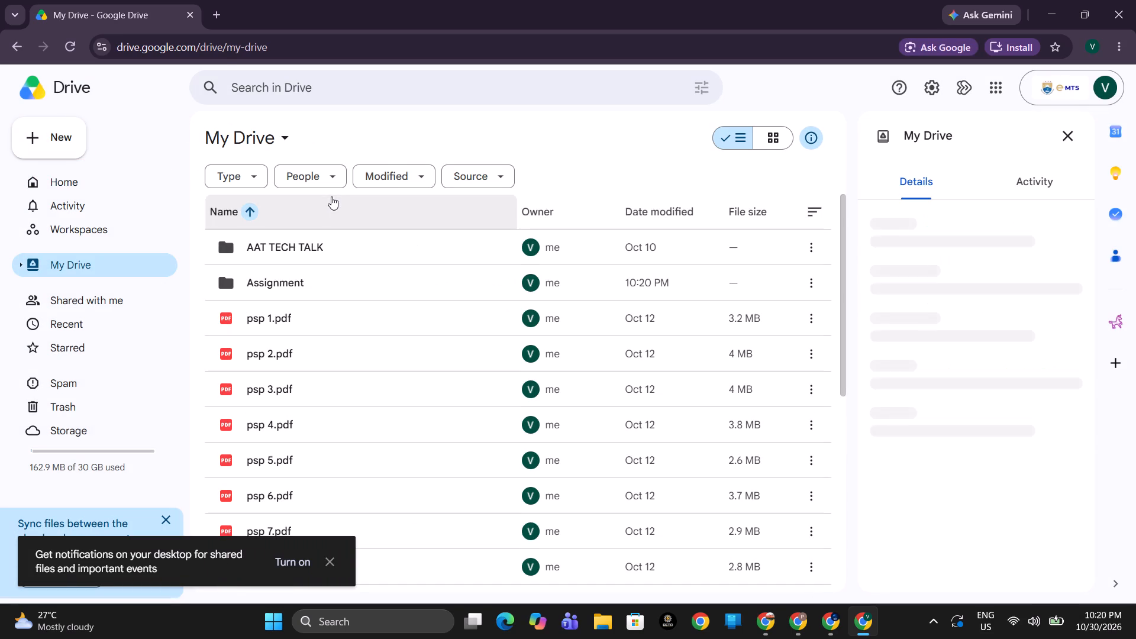
double_click(283, 280)
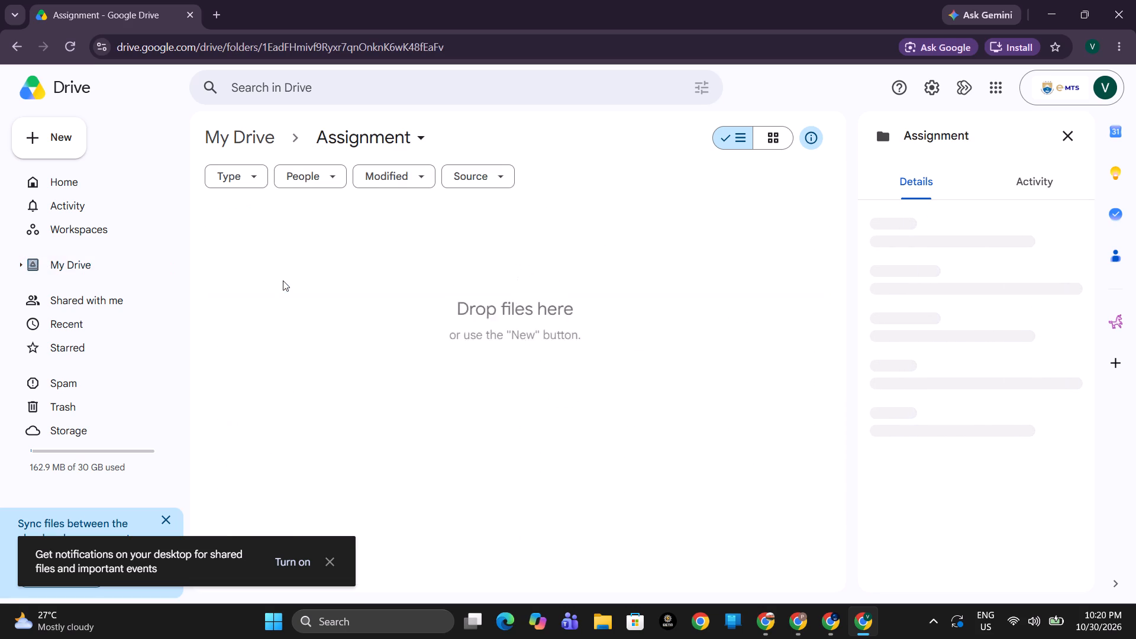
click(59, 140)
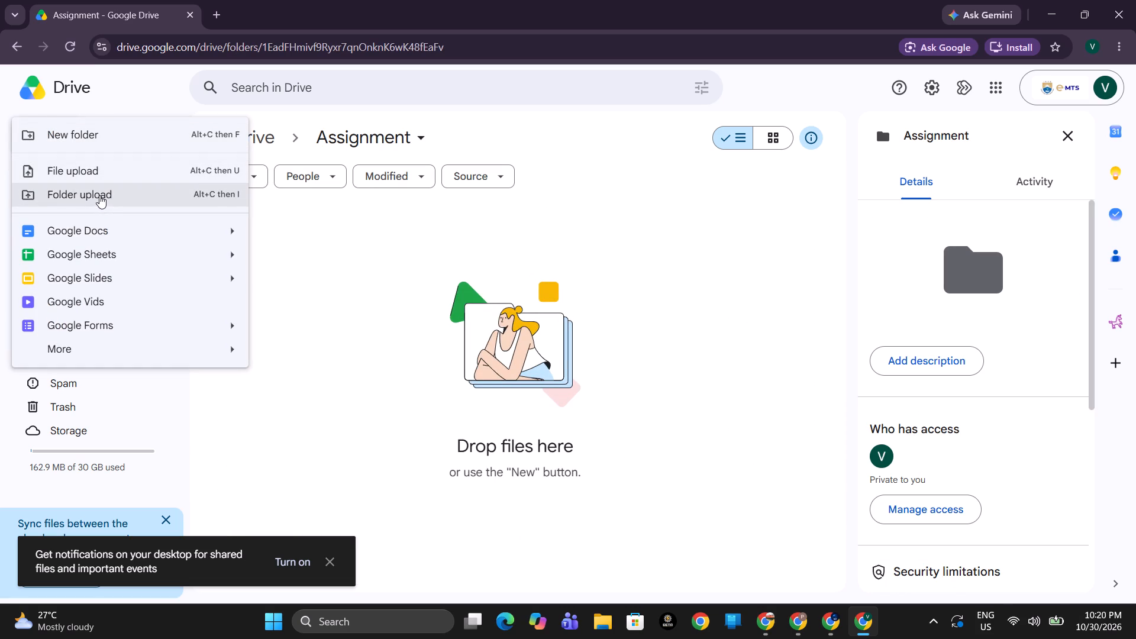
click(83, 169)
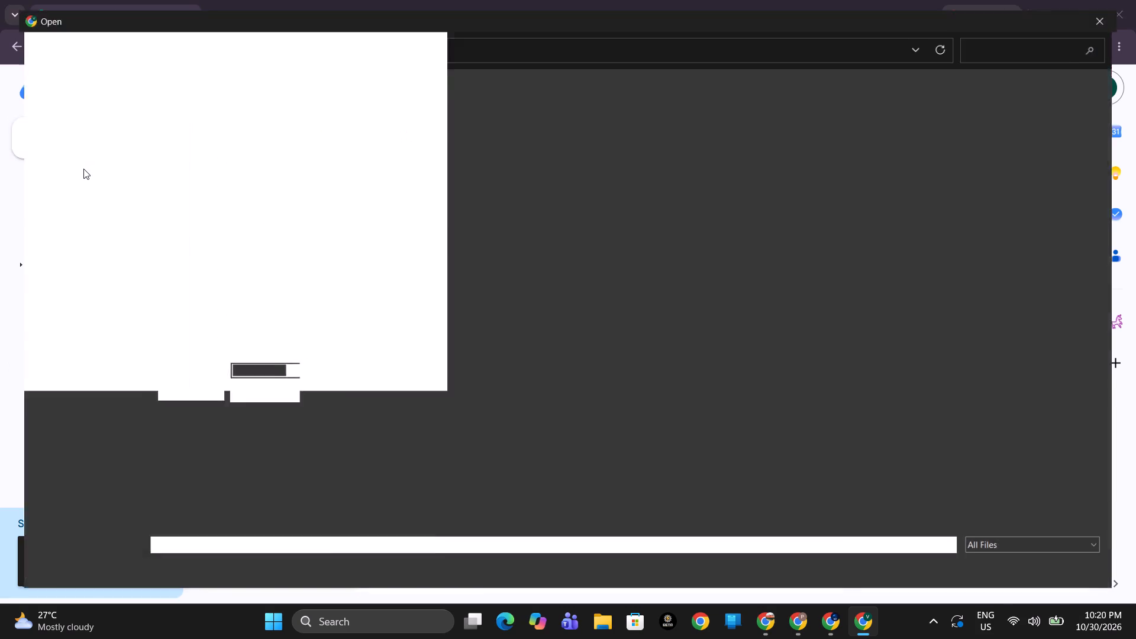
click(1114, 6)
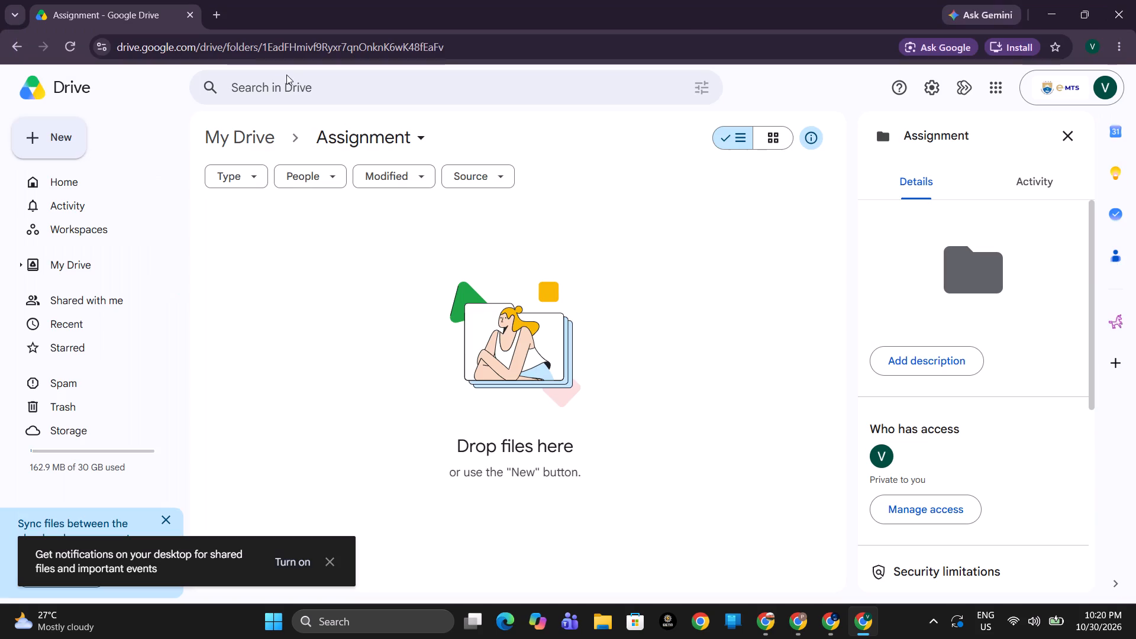
Create a subfolder named "Switch Gear and Protection of Electrical Apparatus" inside the Assignment folder.
click(38, 143)
click(81, 133)
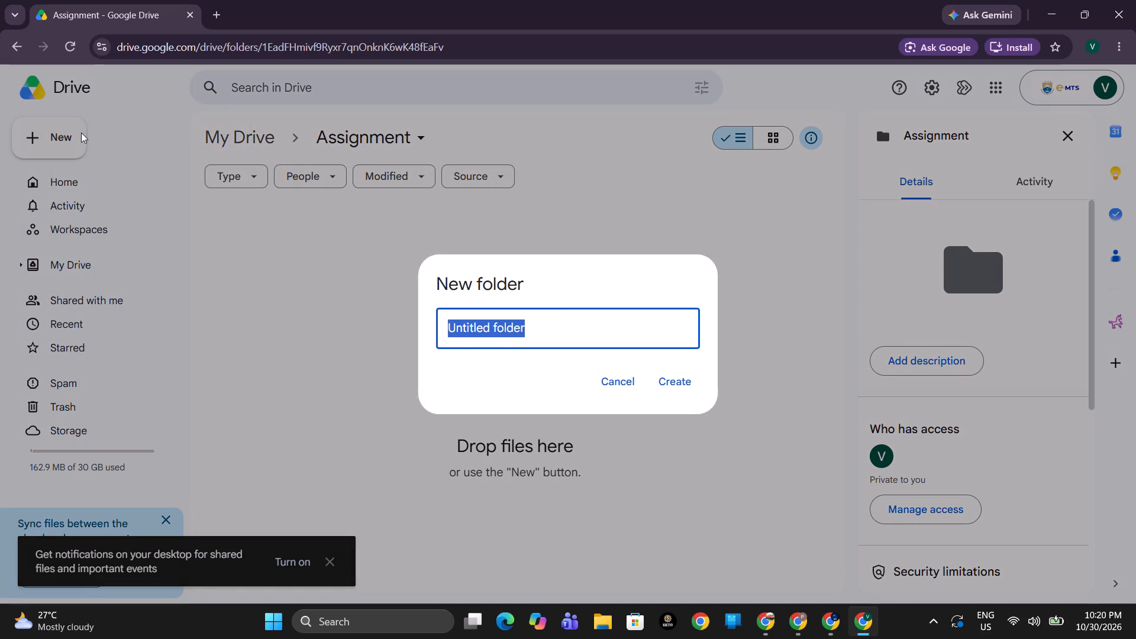
key(ctrl+v)
key(ctrl+z)
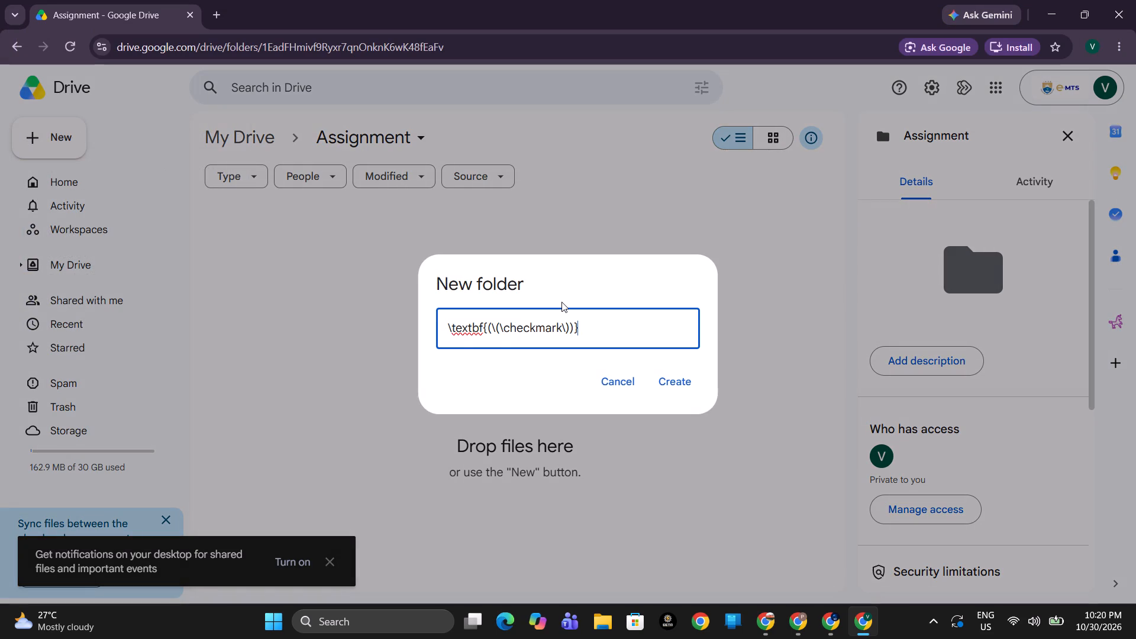
click(574, 316)
drag(593, 325, 427, 324)
key(BackSpace)
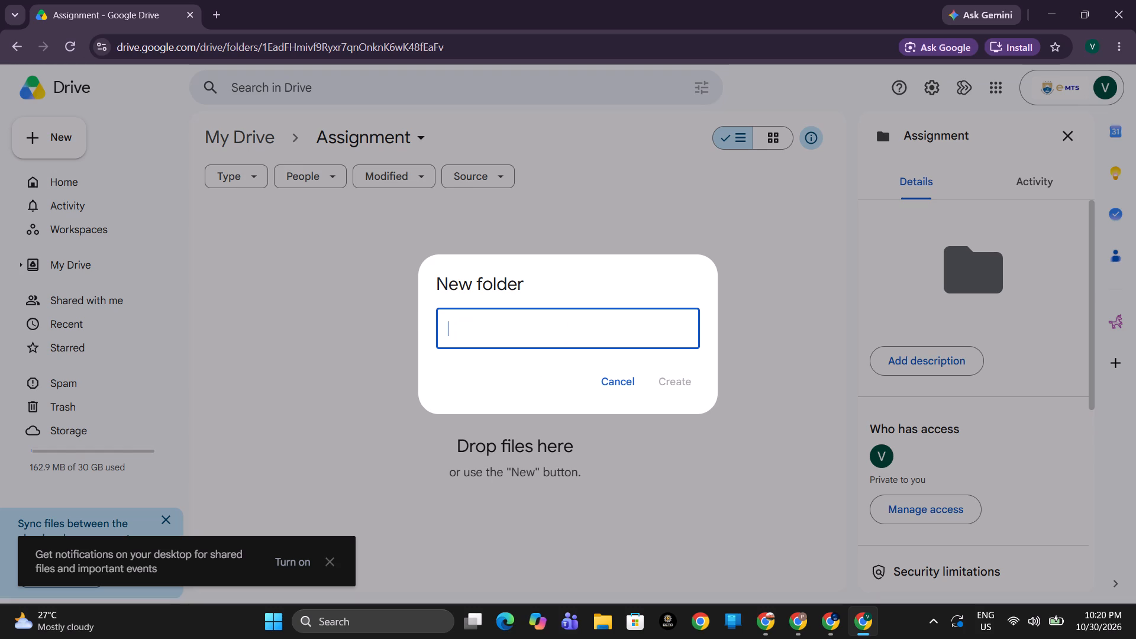
key(super+v)
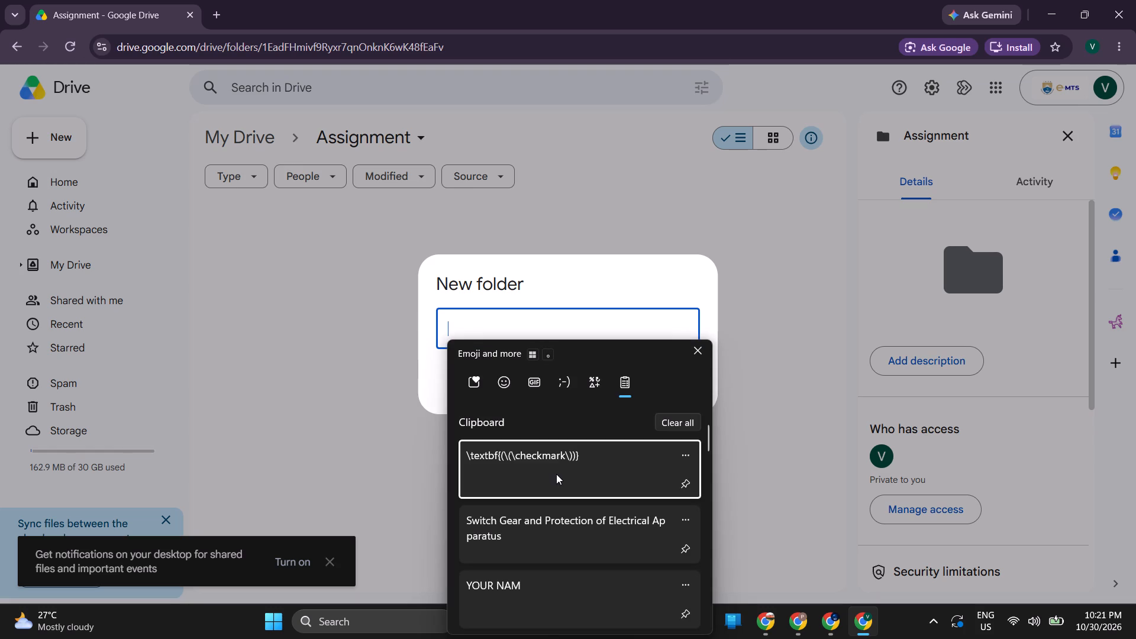
click(543, 534)
key(ctrl+v)
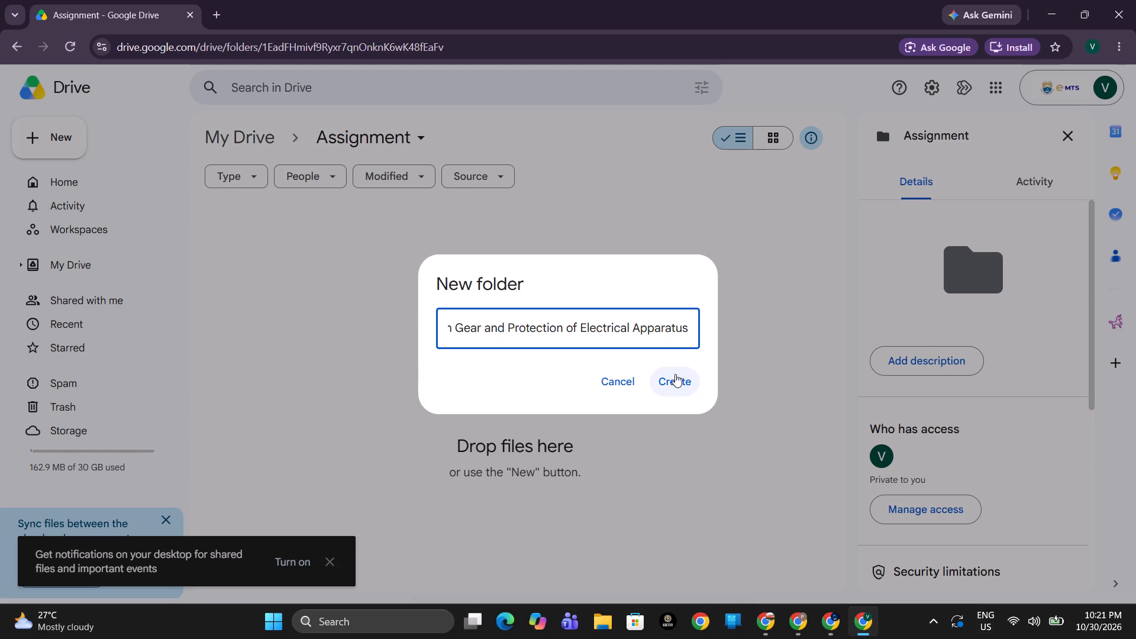
click(673, 380)
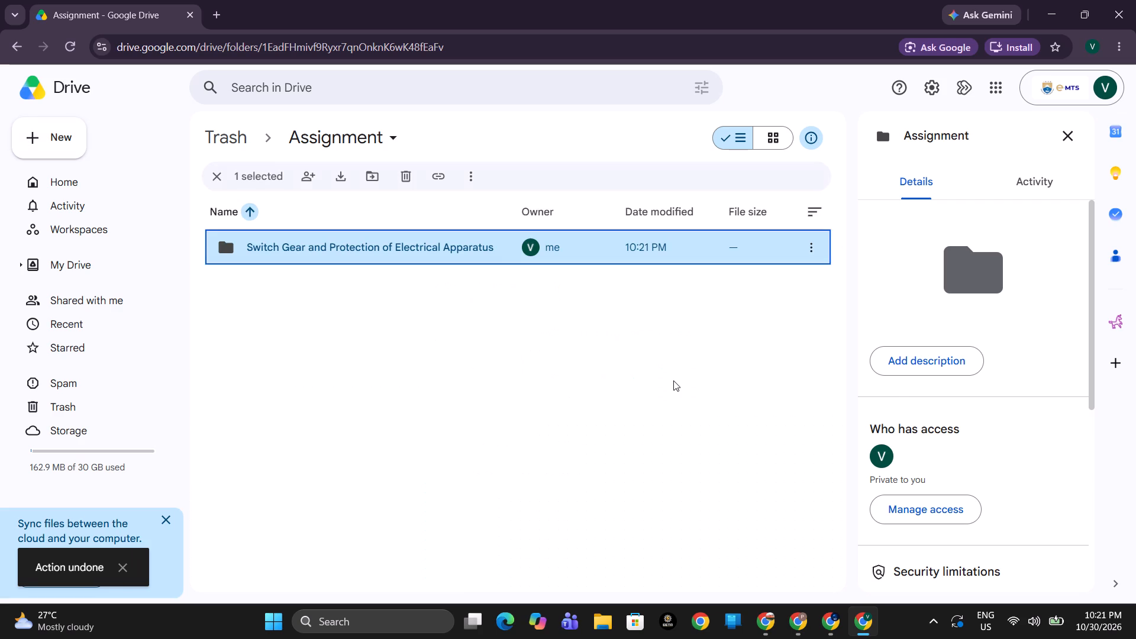
click(381, 393)
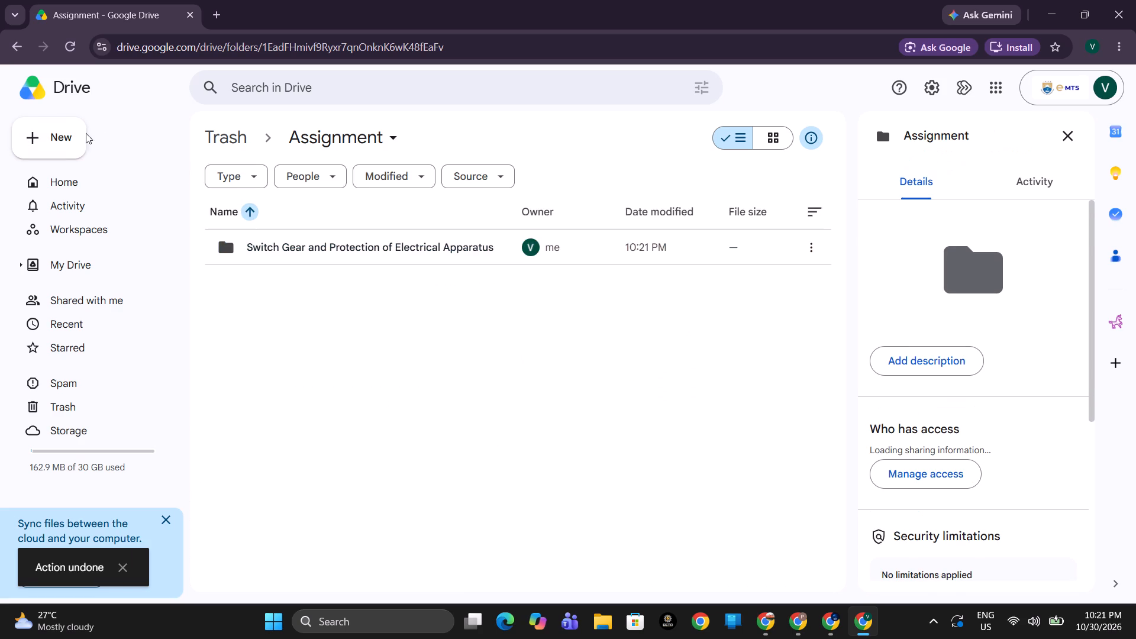
Copy the AEED41 course name "Operation and Control of Electrical Power Systems" from the AAT-II page and return to Google Drive.
click(62, 140)
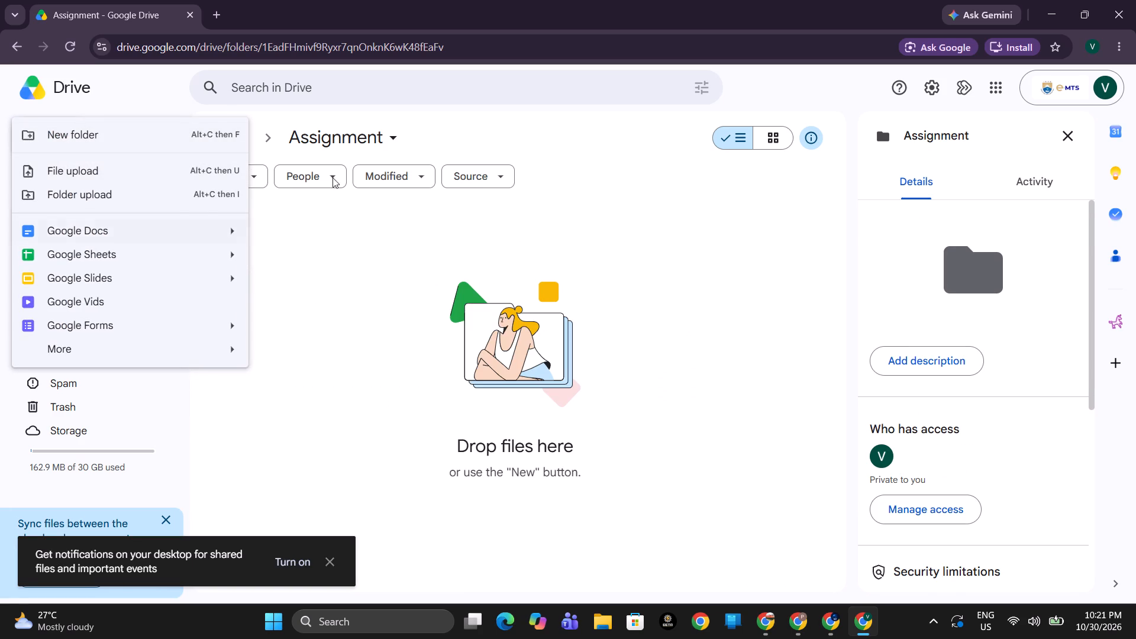
key(alt+Tab)
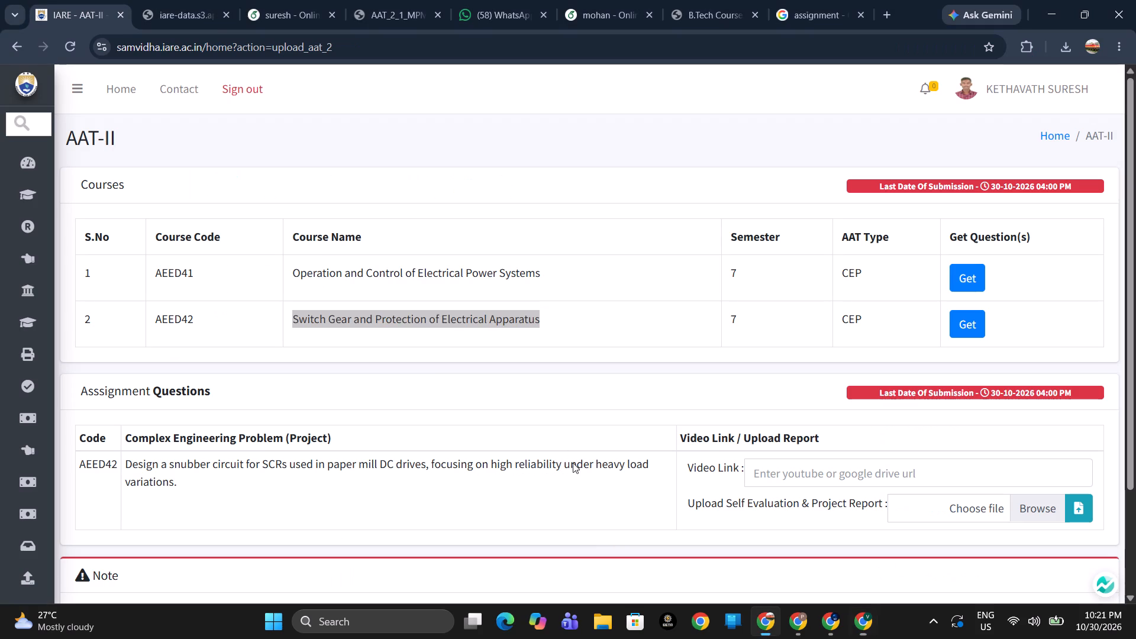
drag(295, 272, 607, 282)
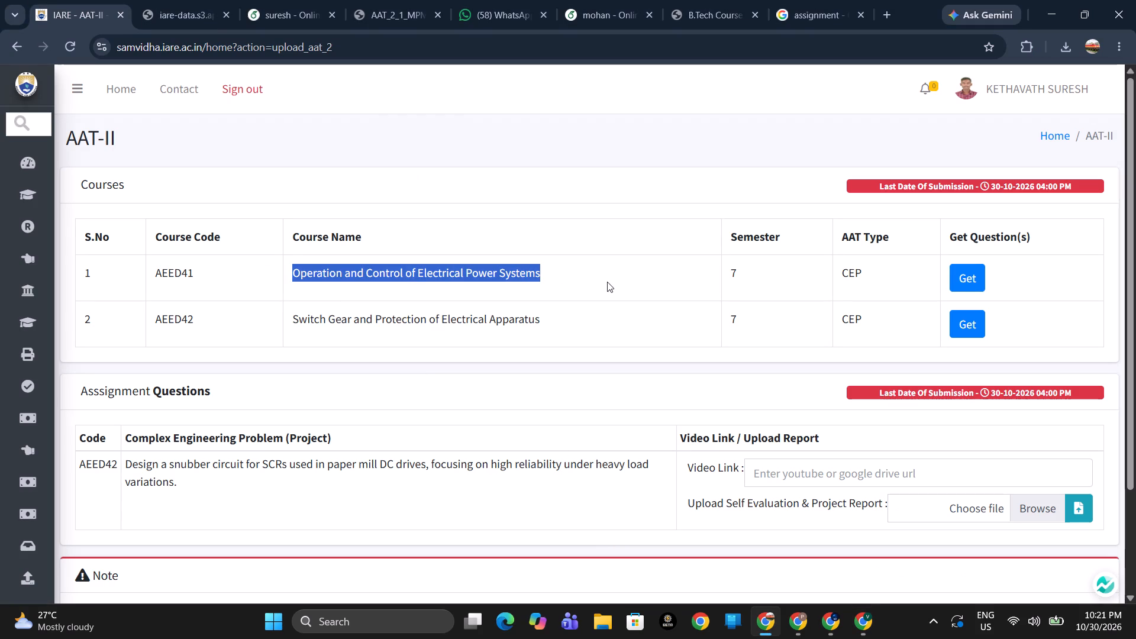
key(ctrl+c)
key(alt+Tab)
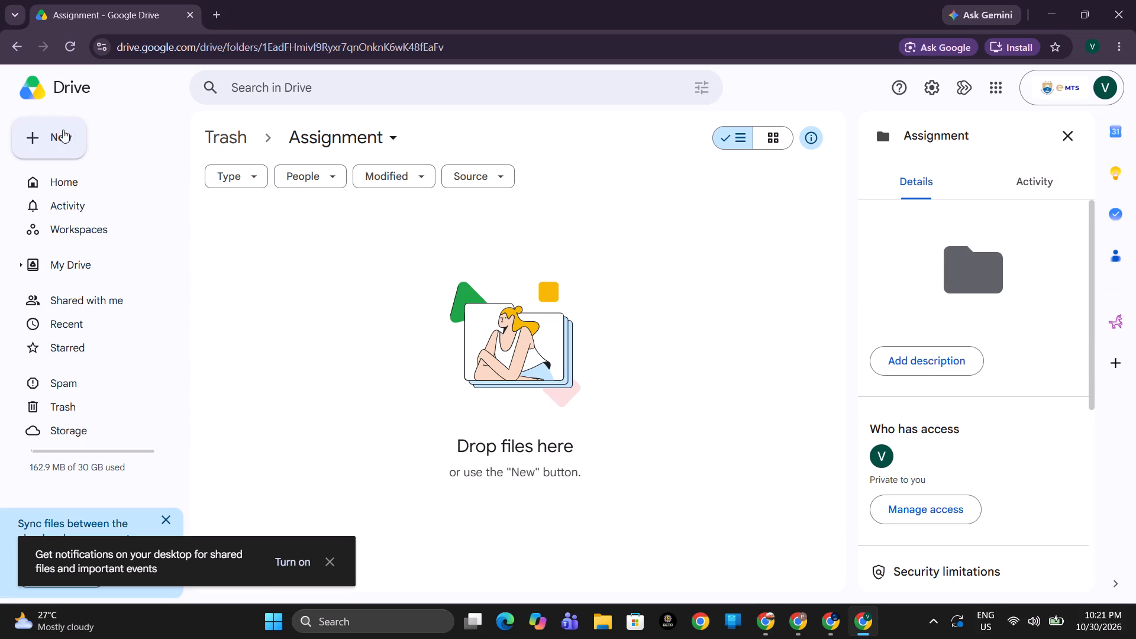
Restore the Assignment folder from the Drive trash.
click(35, 143)
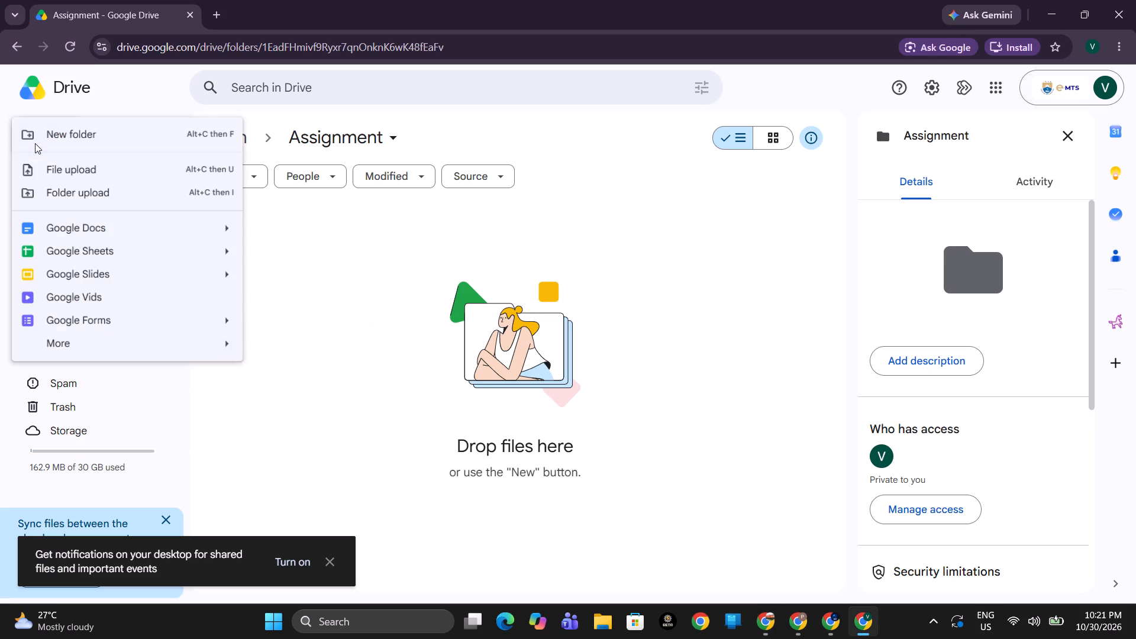
click(356, 243)
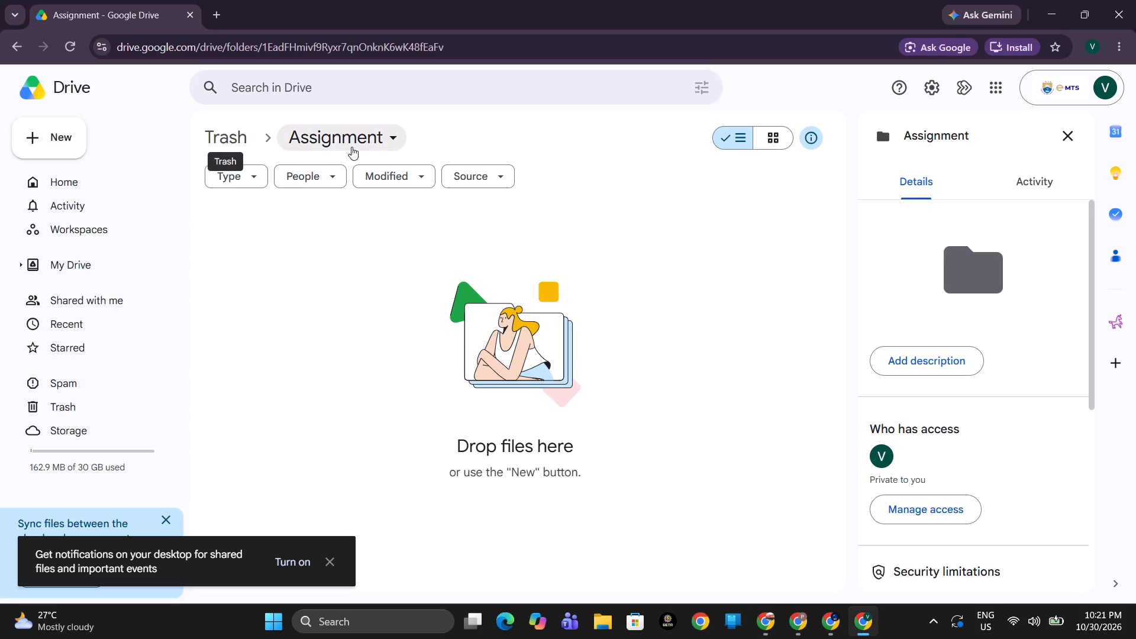
click(333, 138)
click(237, 135)
click(112, 175)
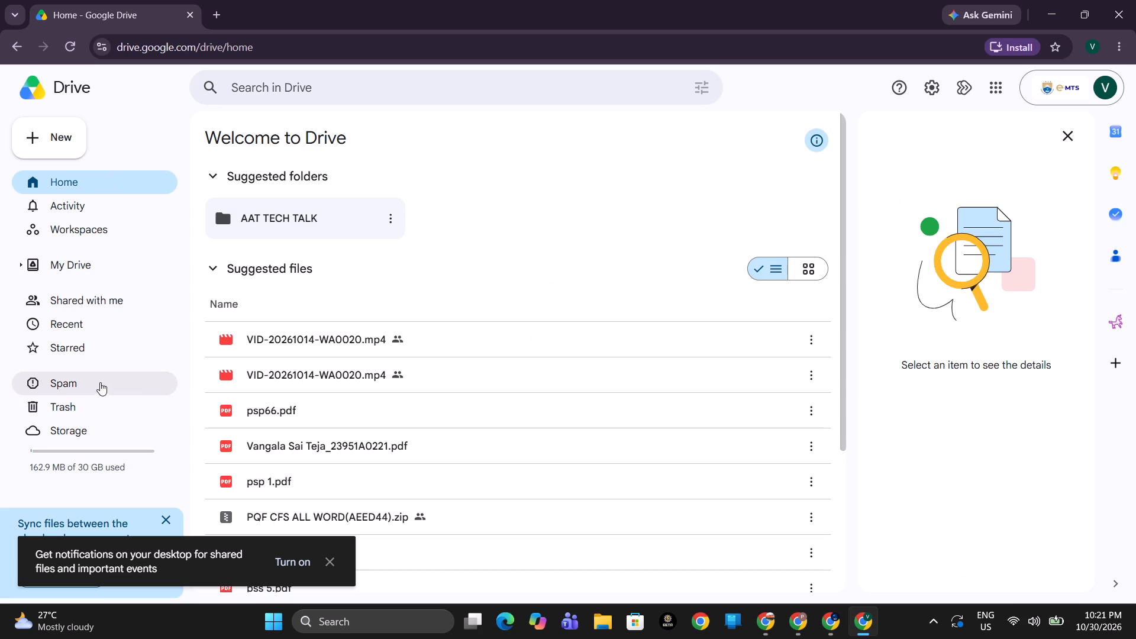
click(97, 410)
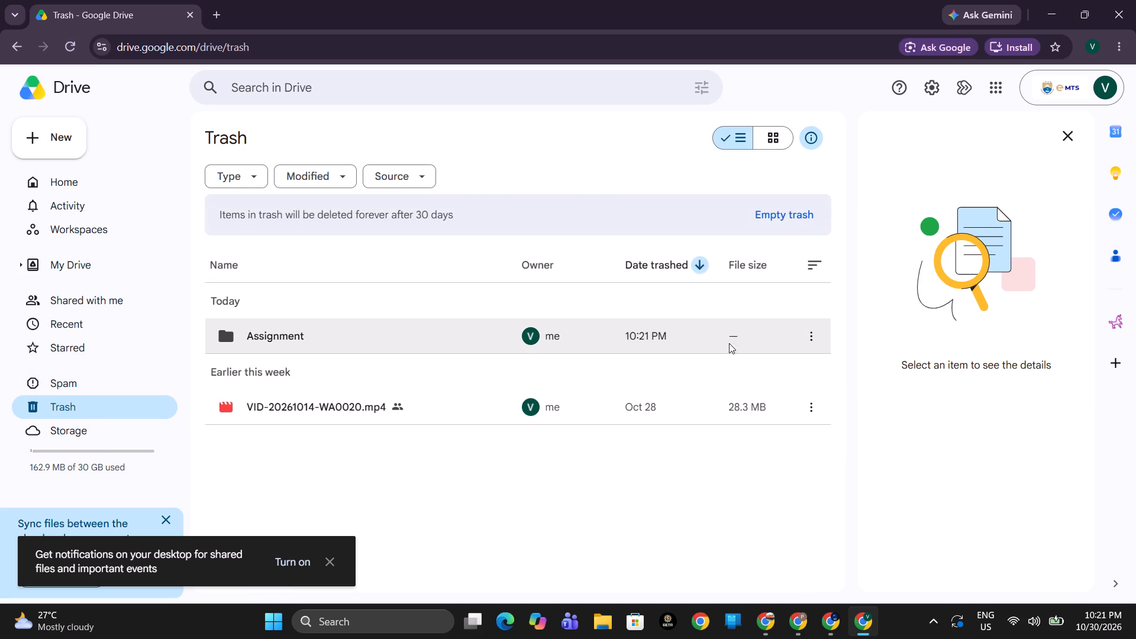
click(795, 340)
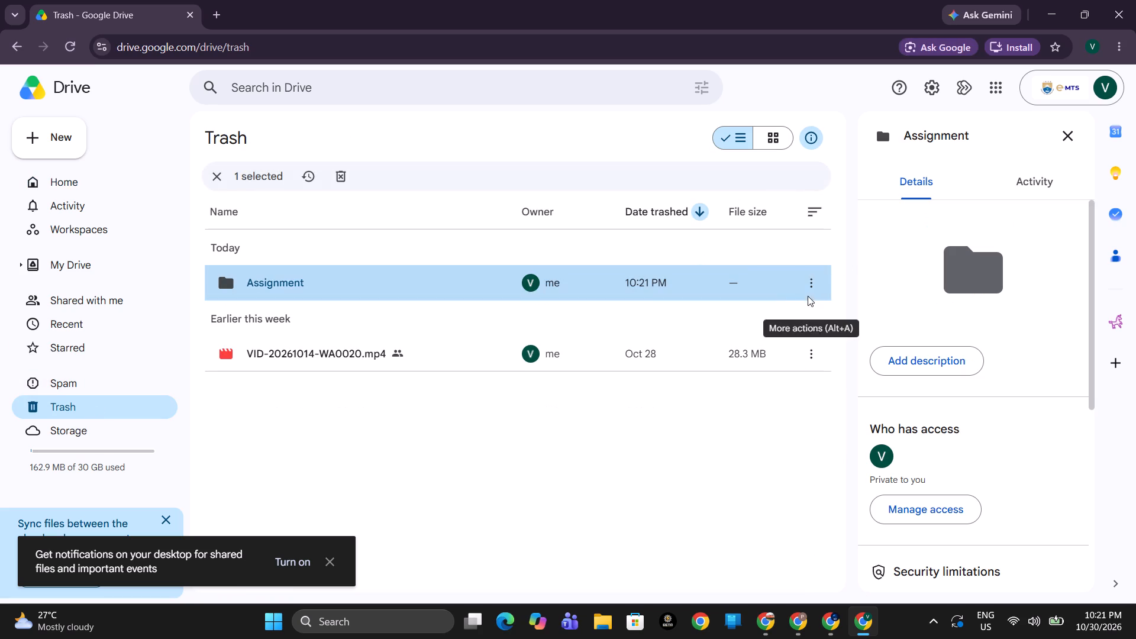
click(810, 276)
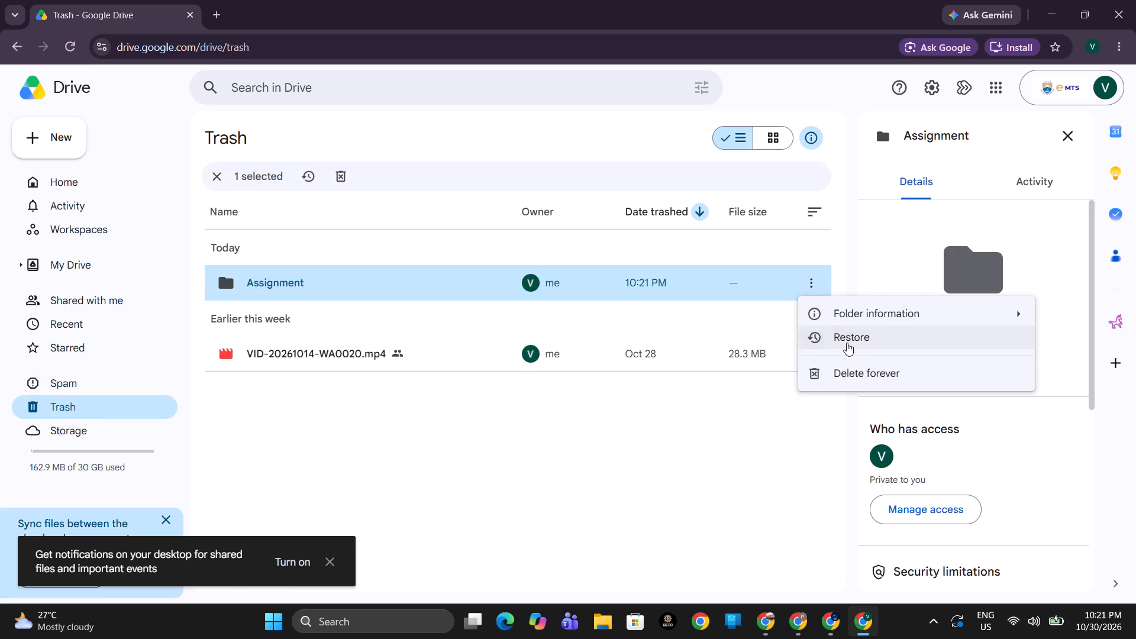
click(847, 343)
Go to My Drive and open the restored Assignment folder.
click(76, 180)
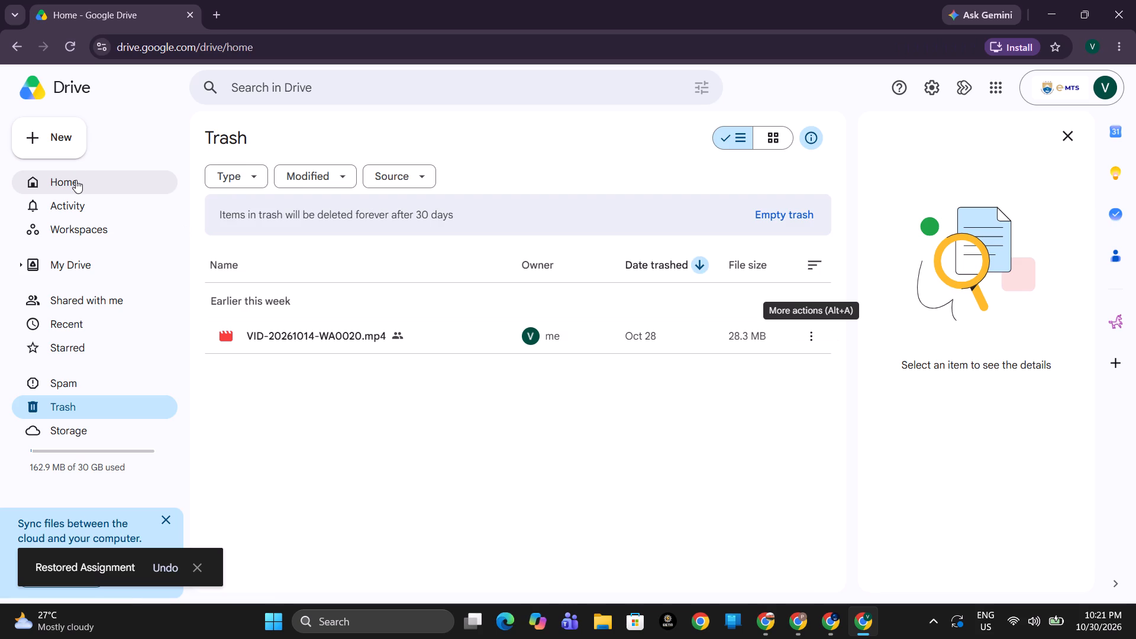
scroll(141, 247, up, 3)
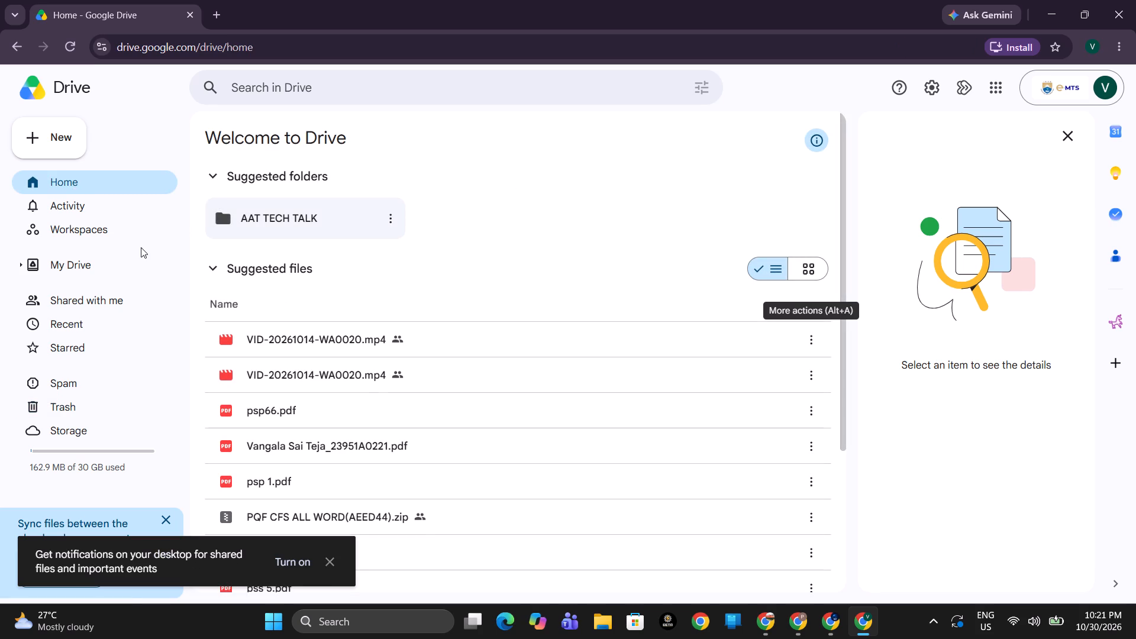
scroll(141, 247, up, 2)
click(88, 270)
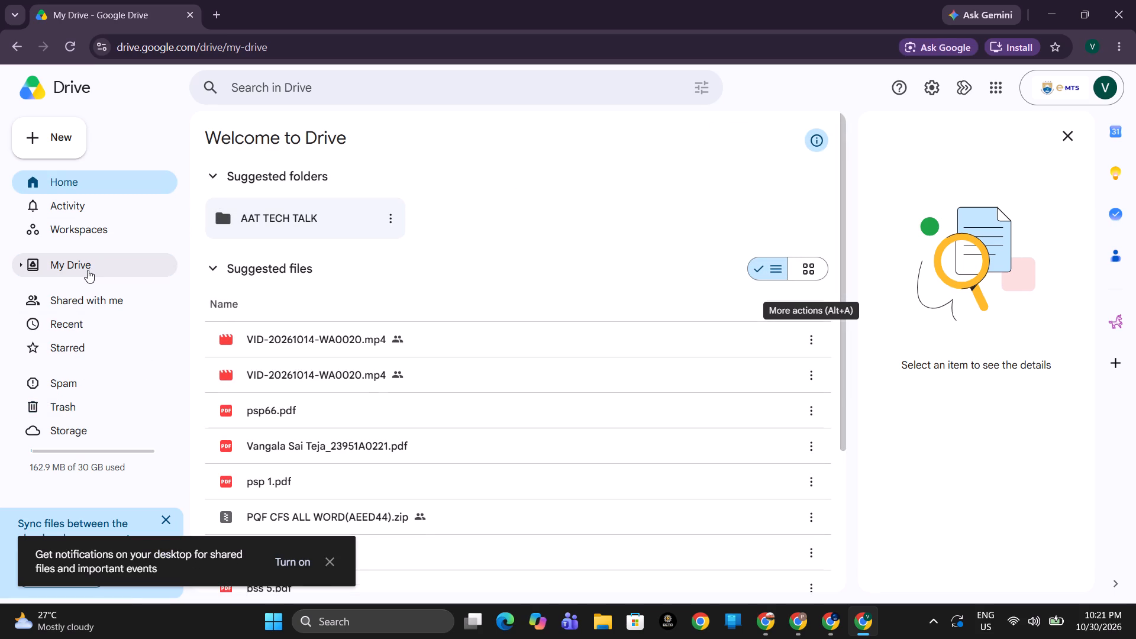
double_click(302, 282)
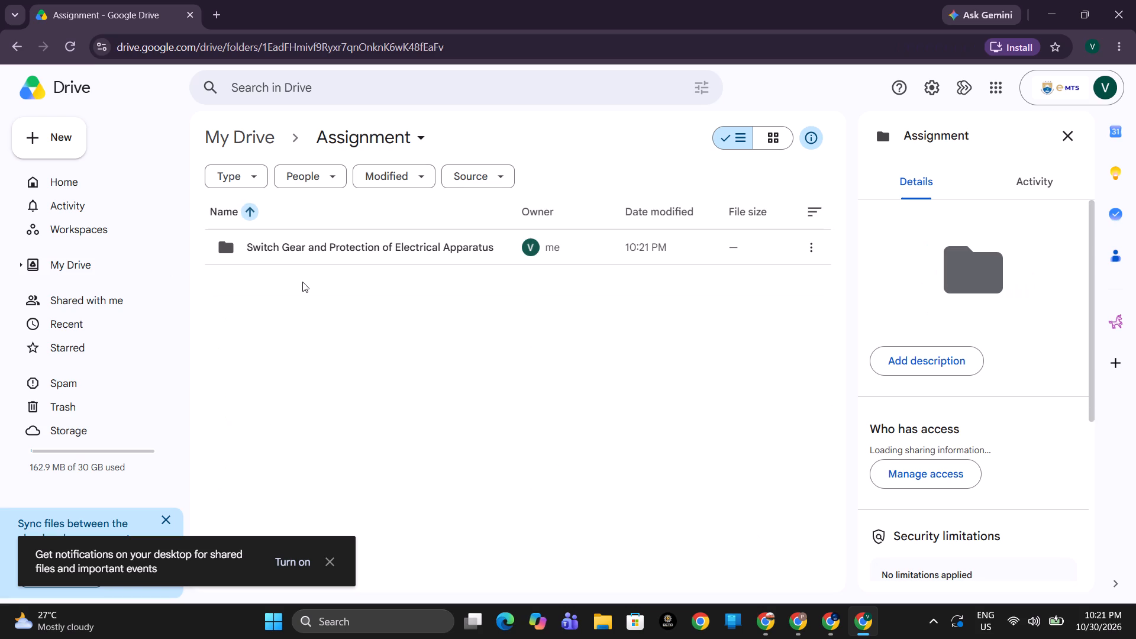
Create a subfolder named "Operation and Control of Electrical Power Systems" inside the Assignment folder.
click(75, 140)
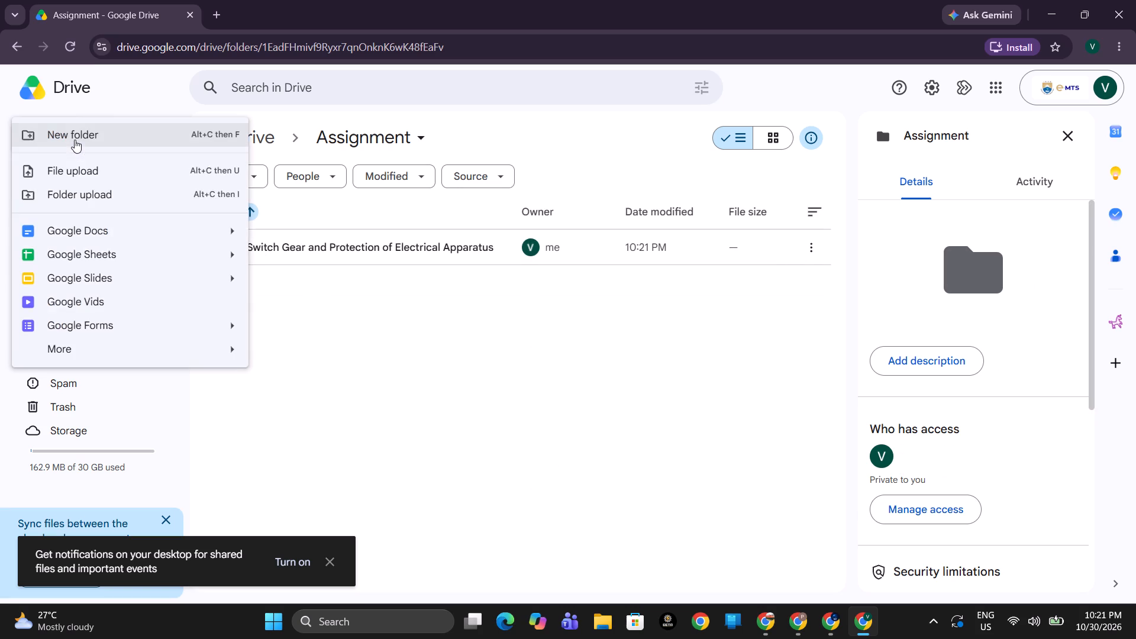
click(99, 140)
key(ctrl+v)
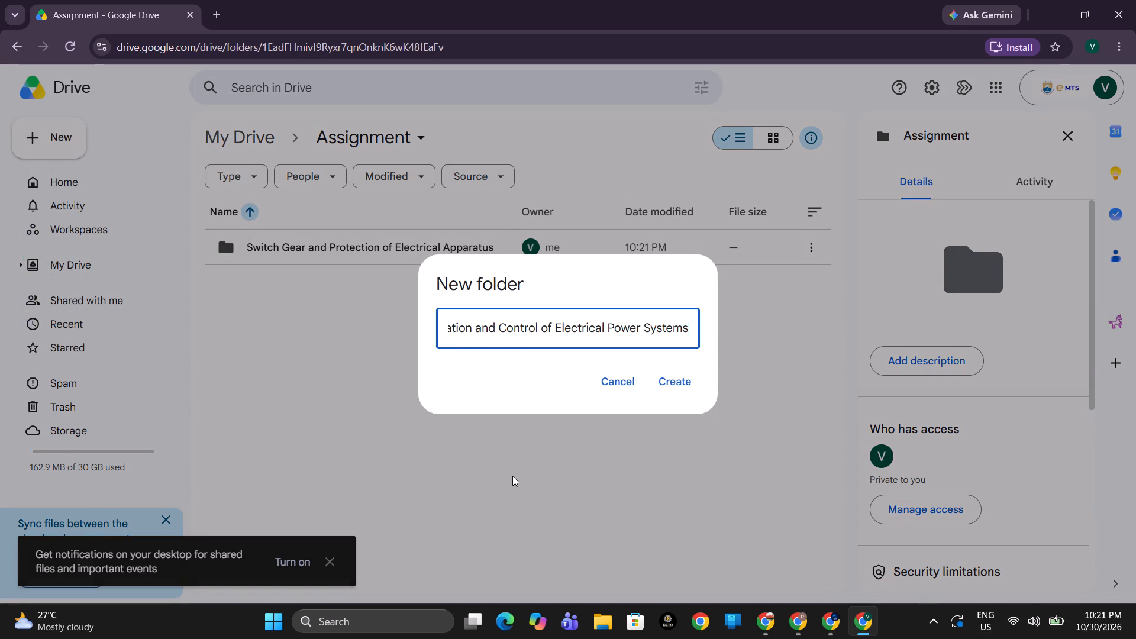
click(678, 377)
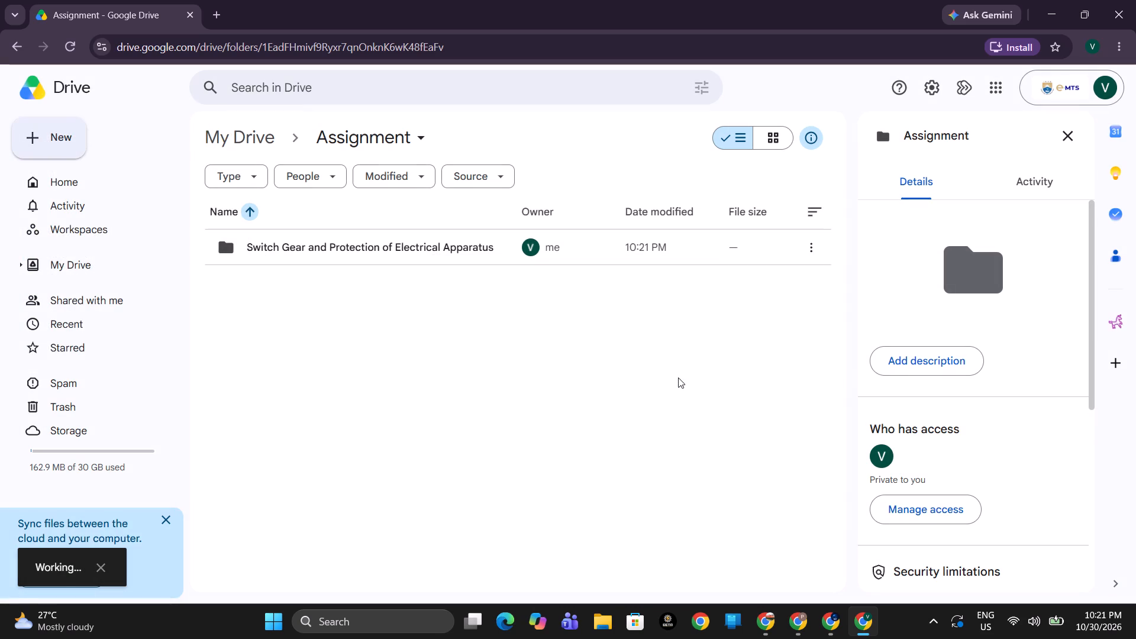
click(511, 348)
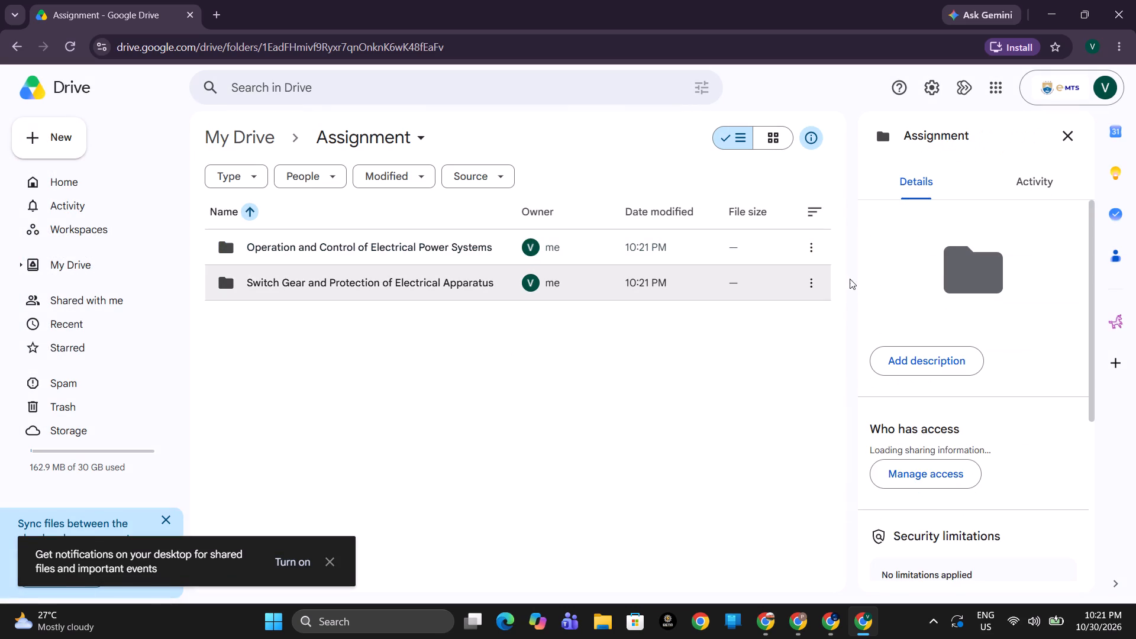
Copy the "Operation and Control of Electrical Power Systems" folder's link and enter it as the AEED41 video link on the AAT-II page.
click(812, 247)
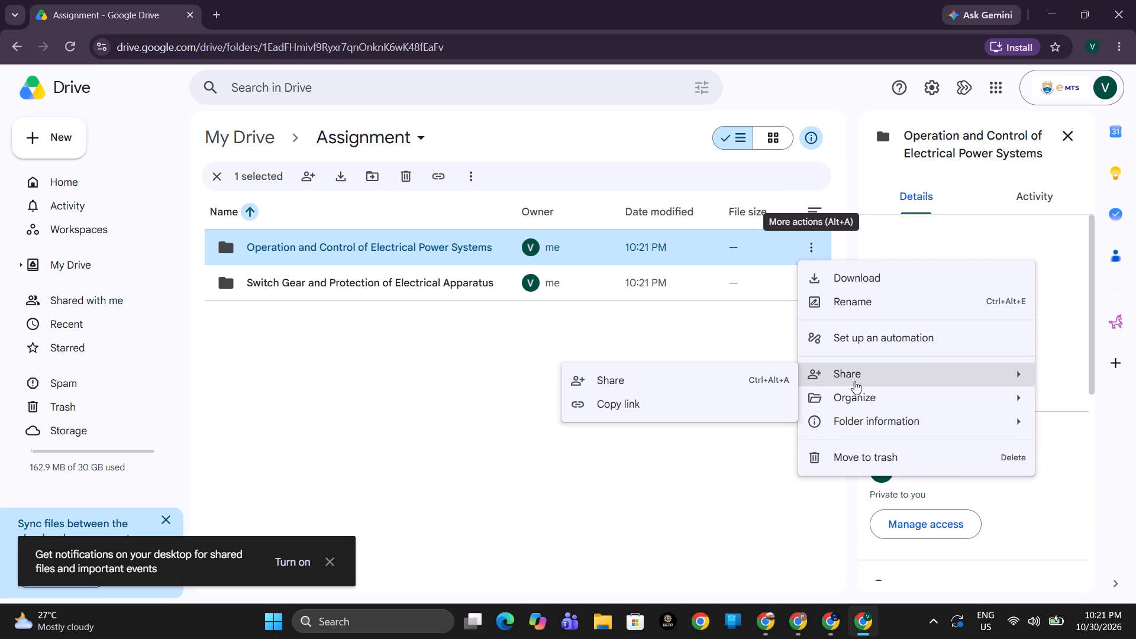
click(709, 401)
key(alt+Tab)
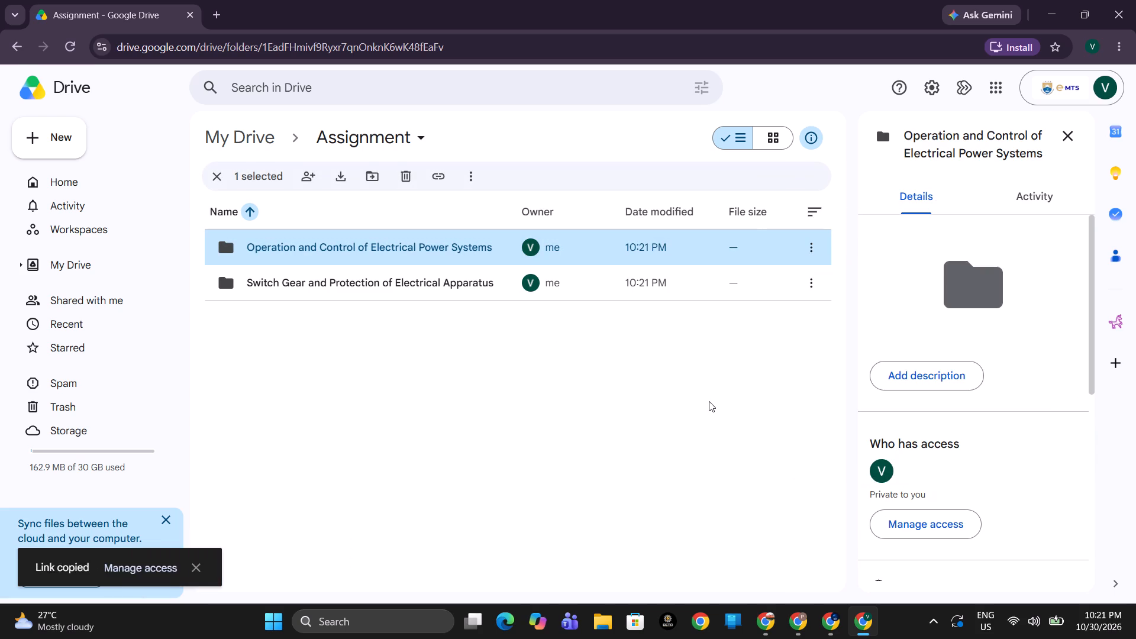
click(780, 484)
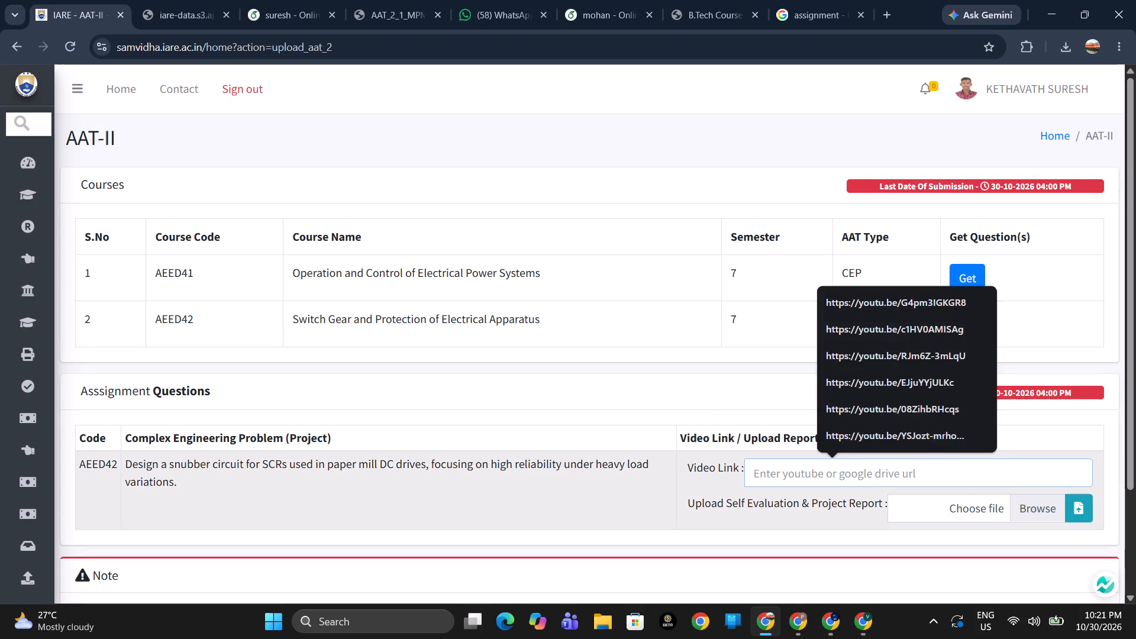
click(603, 422)
click(963, 278)
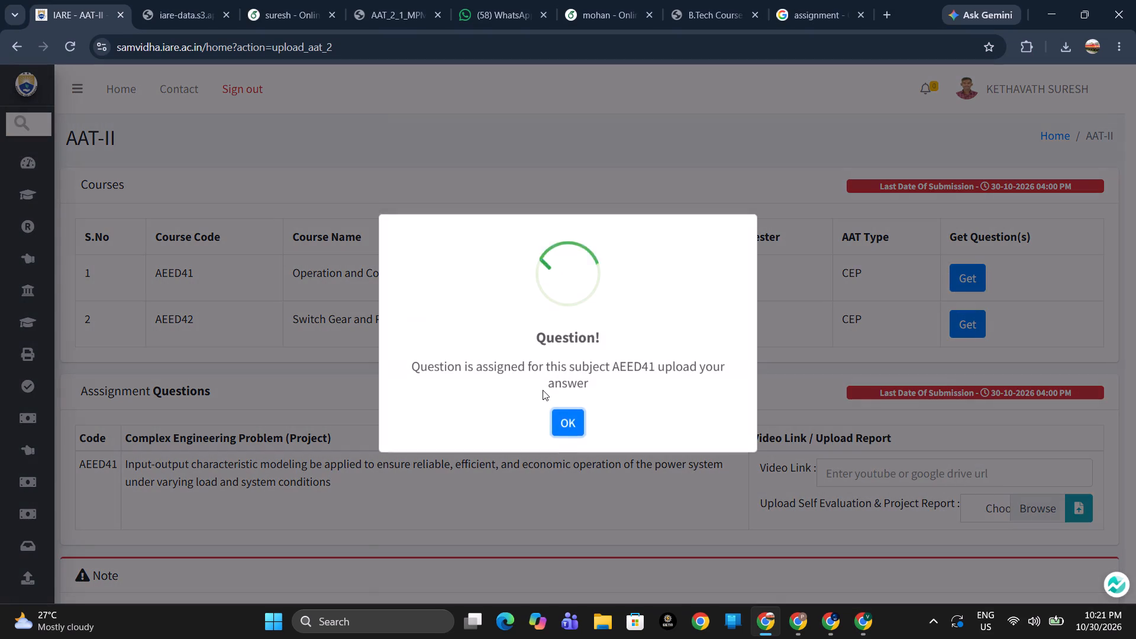
click(572, 419)
click(863, 470)
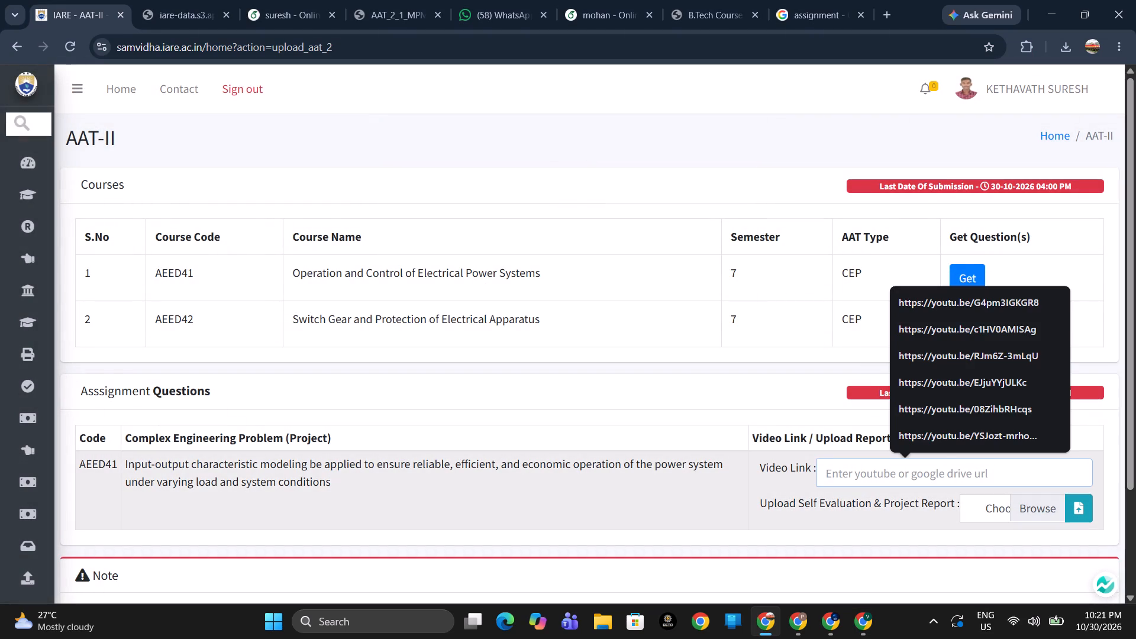
key(ctrl+v)
Attach the "suresh opces 2" PDF from Downloads as the AEED41 project report and upload the answer.
click(1046, 509)
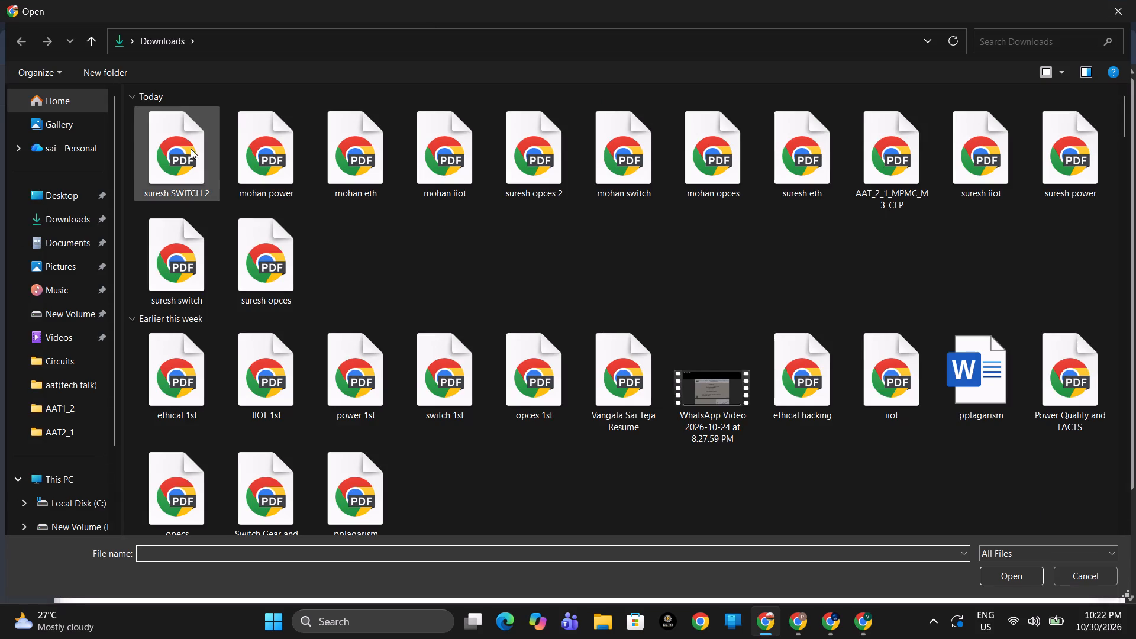
click(522, 170)
click(522, 170)
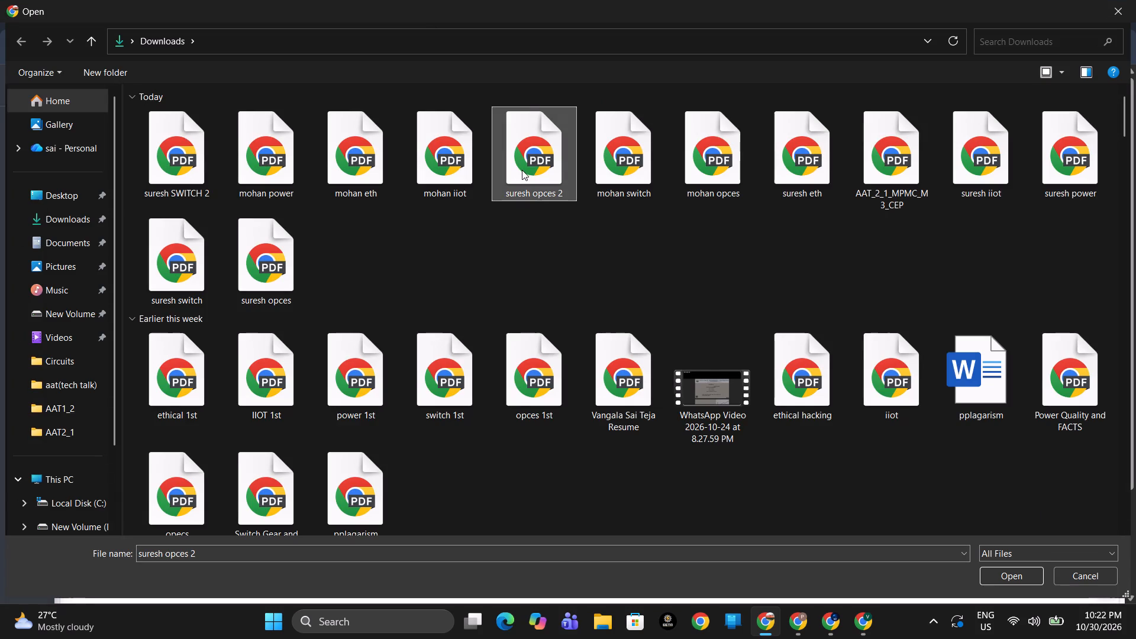
double_click(522, 170)
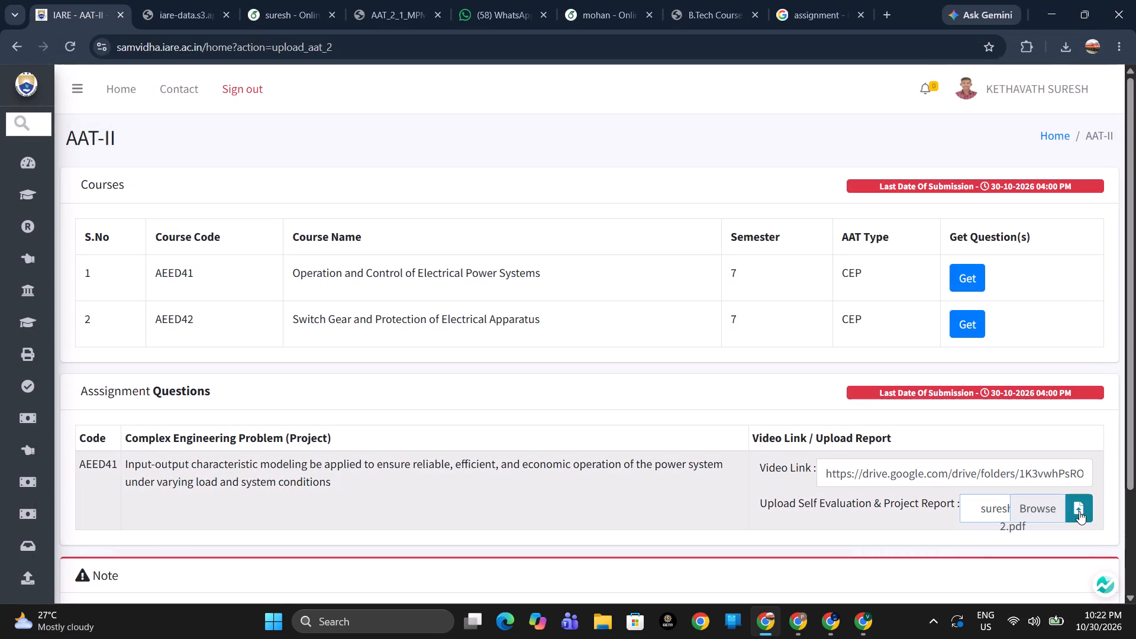
click(1079, 511)
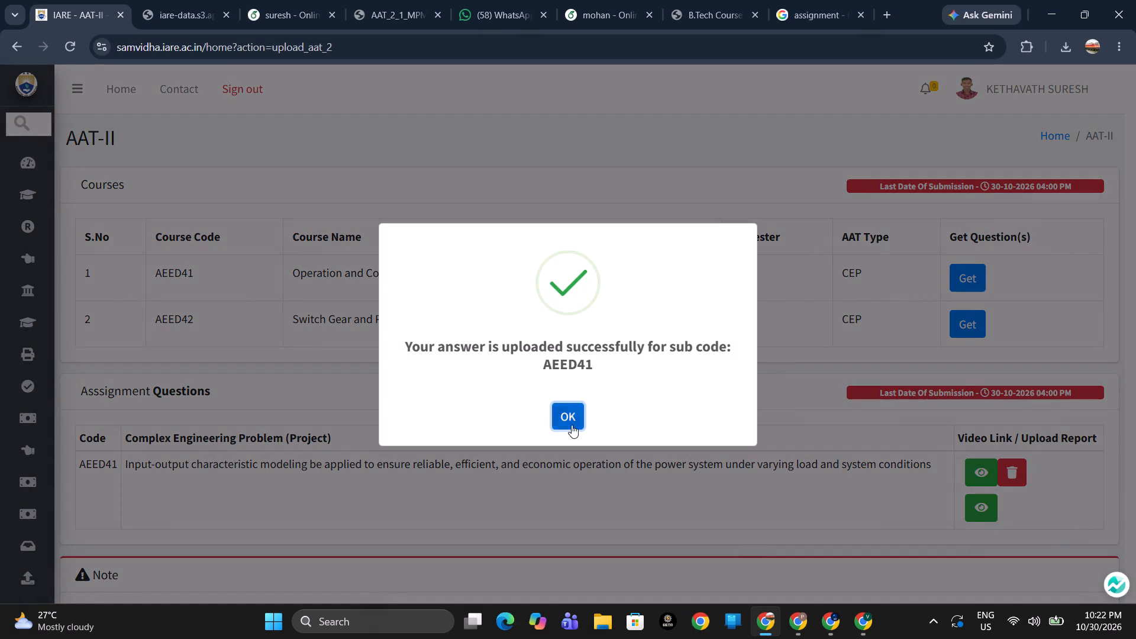
click(575, 421)
Get the AEED42 question and enter the "Switch Gear and Protection of Electrical Apparatus" Drive folder's link as its video link.
click(966, 323)
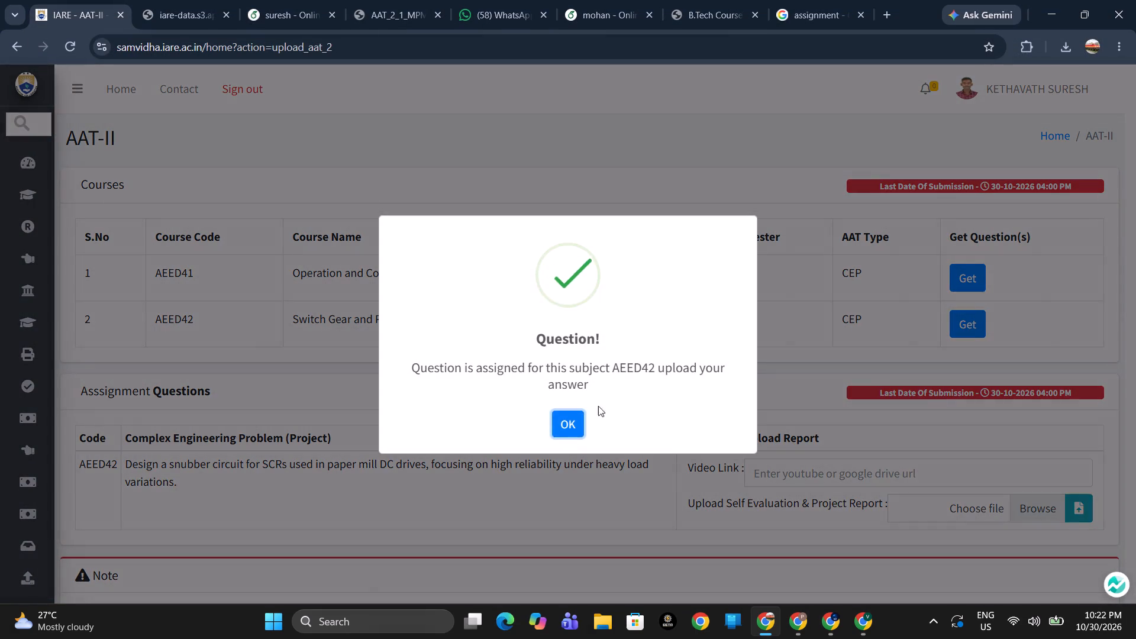
click(576, 417)
key(alt+Tab)
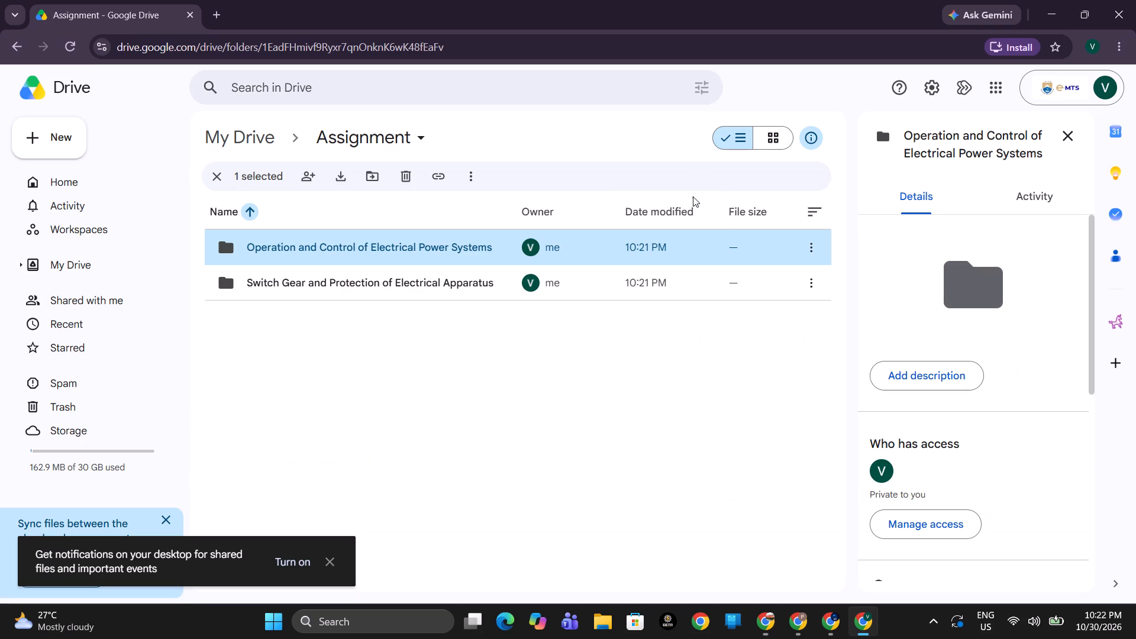
click(817, 285)
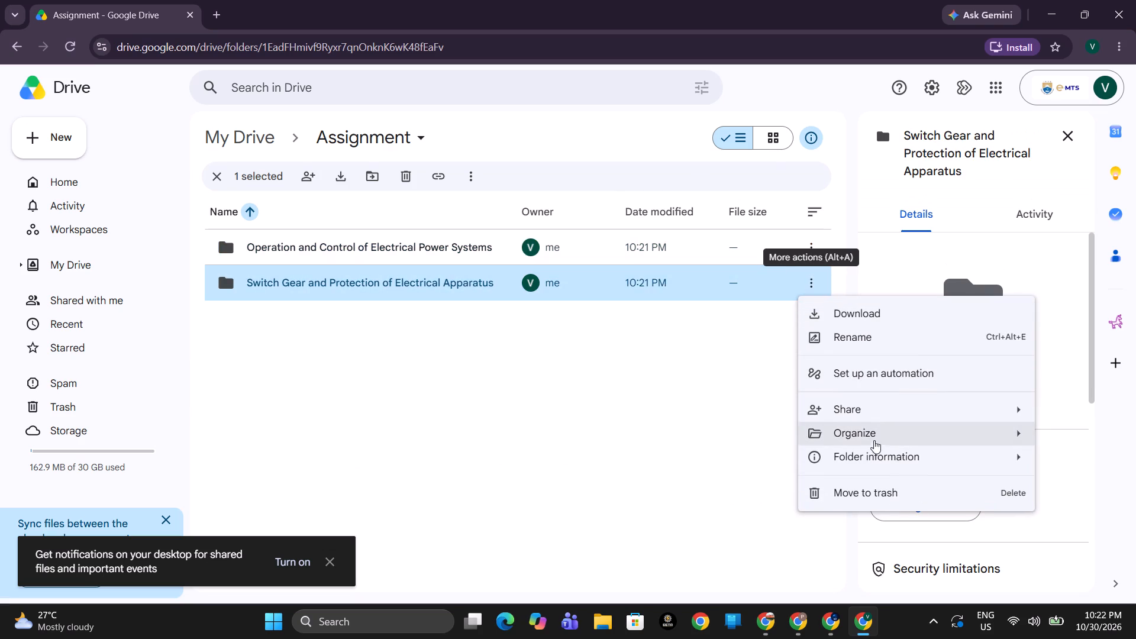
click(689, 440)
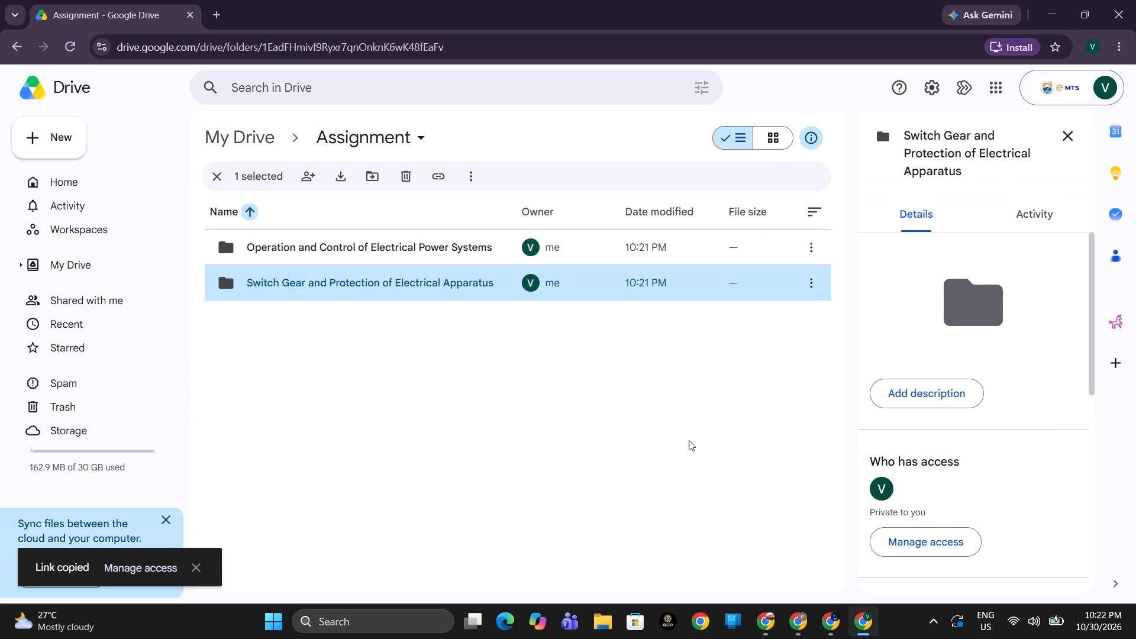
key(alt+Tab)
click(824, 480)
key(ctrl+v)
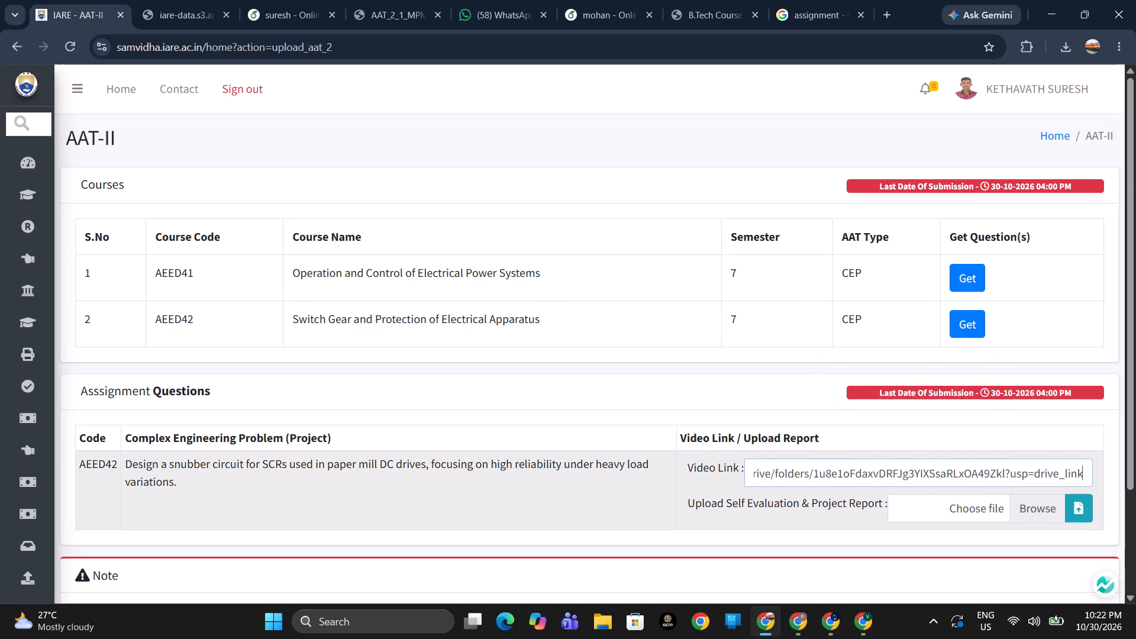
Attach the "suresh SWITCH 2" PDF from Downloads as the AEED42 project report and upload the answer.
click(950, 509)
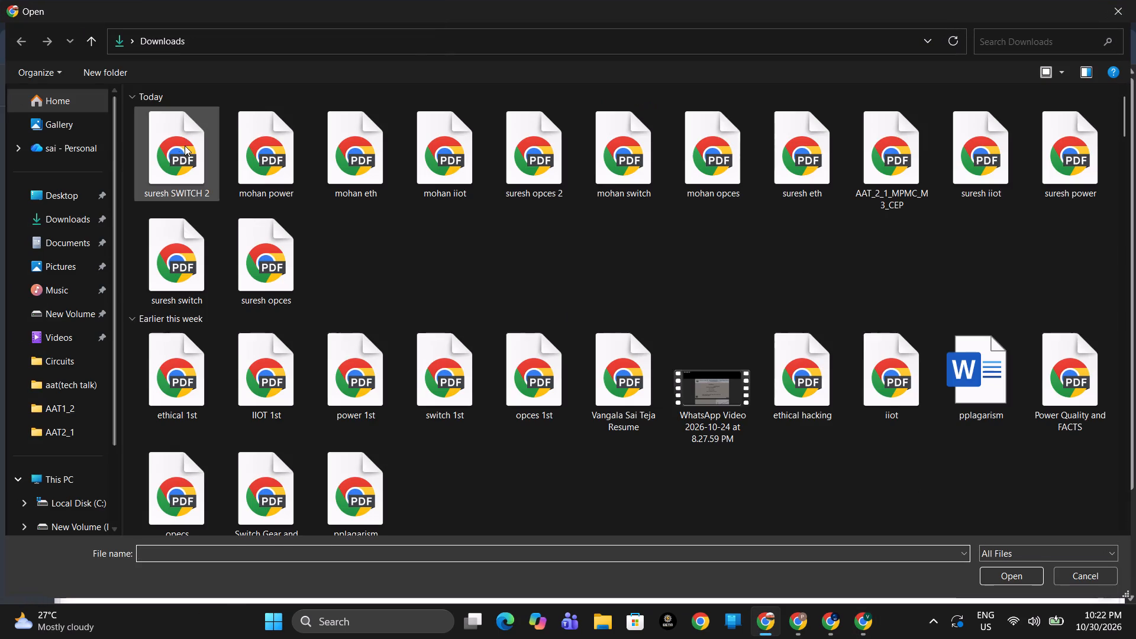
double_click(189, 149)
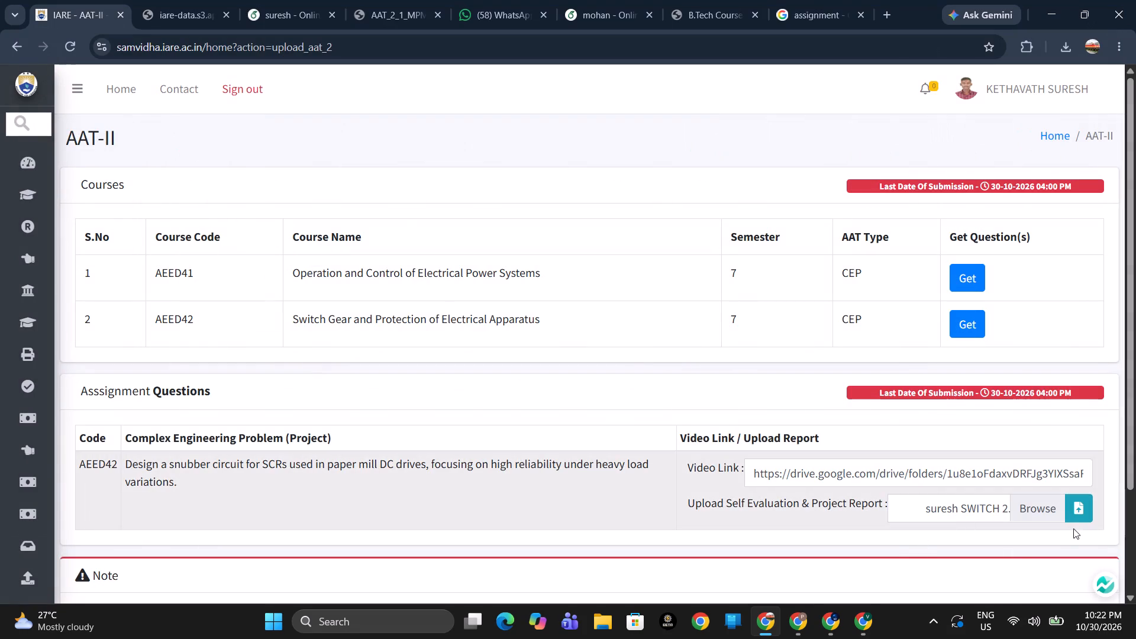
click(1077, 512)
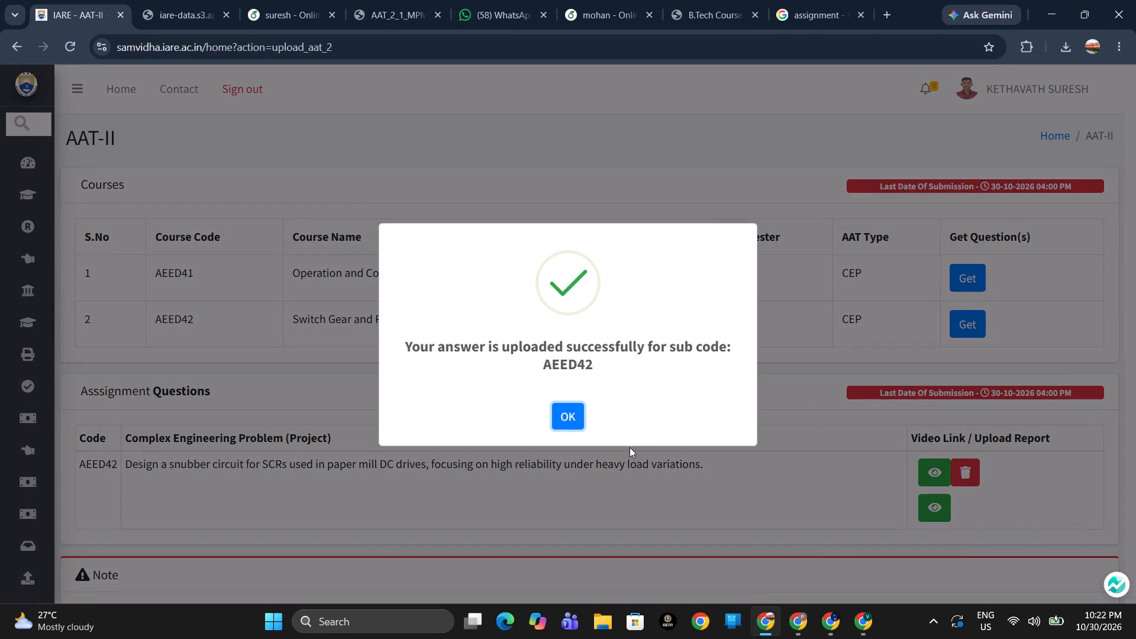
click(550, 409)
click(572, 421)
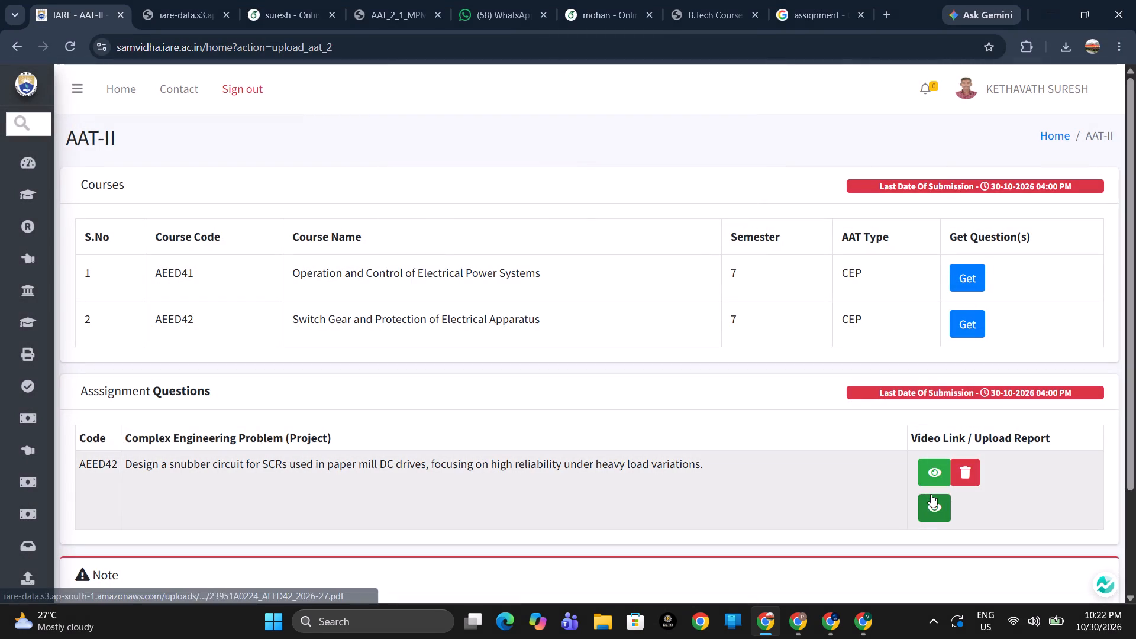